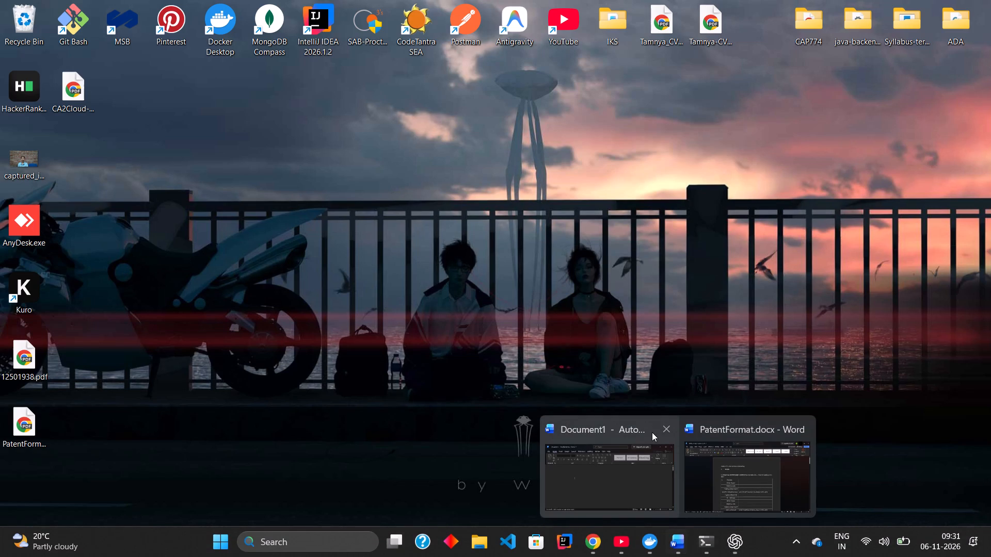
Close the recovered Word document Document1, saving it as Name.docx in the OneDrive Documents folder.
click(659, 427)
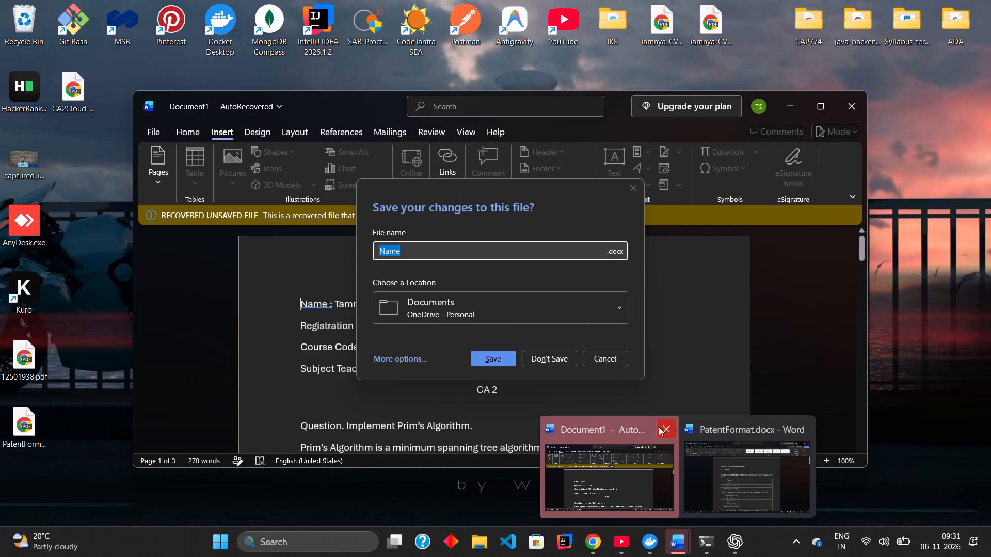
click(500, 359)
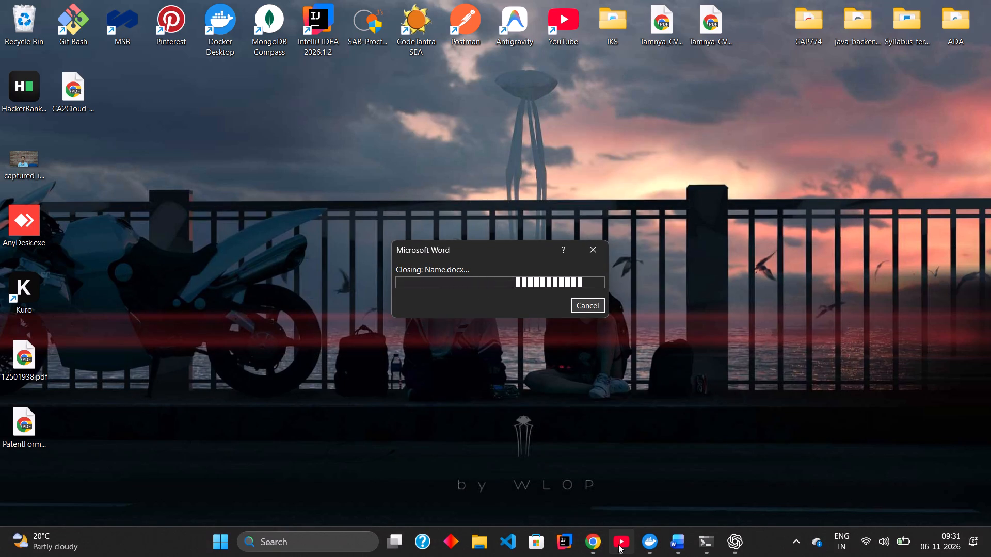
Bring up the YouTube window playing The Untamed EP38 and close it.
click(620, 472)
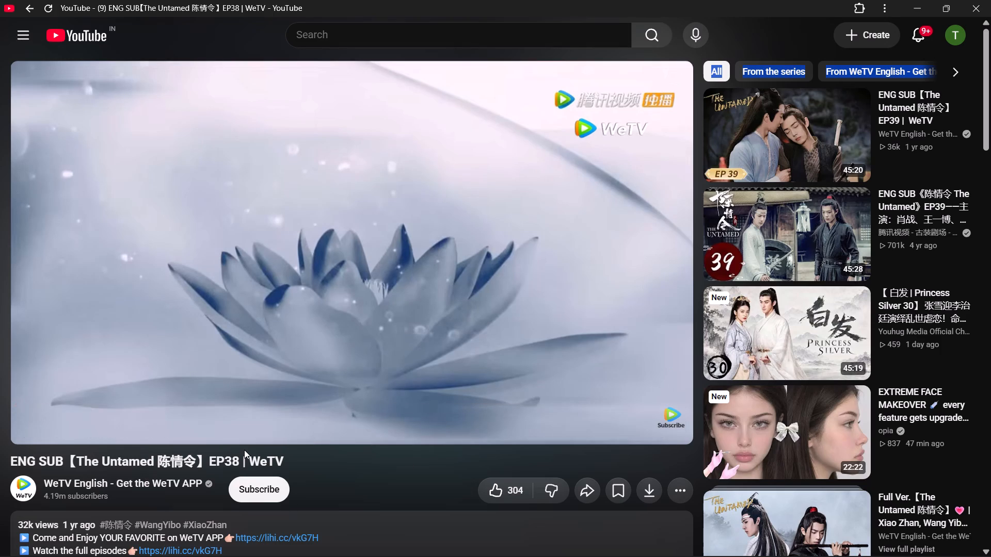
click(990, 0)
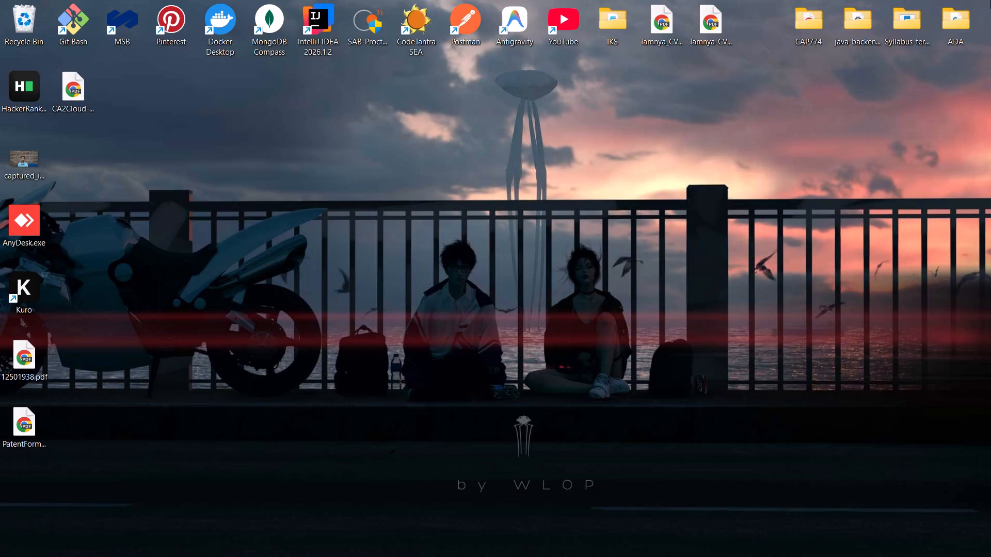
Switch to Chrome's JalSetu page on tamnya.github.io and view the site as Employee.
click(621, 545)
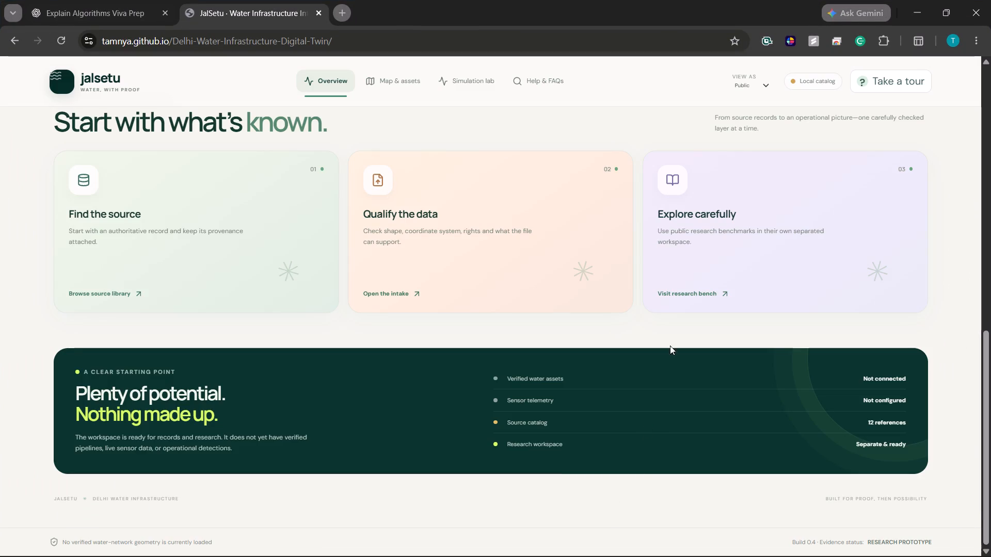
click(757, 88)
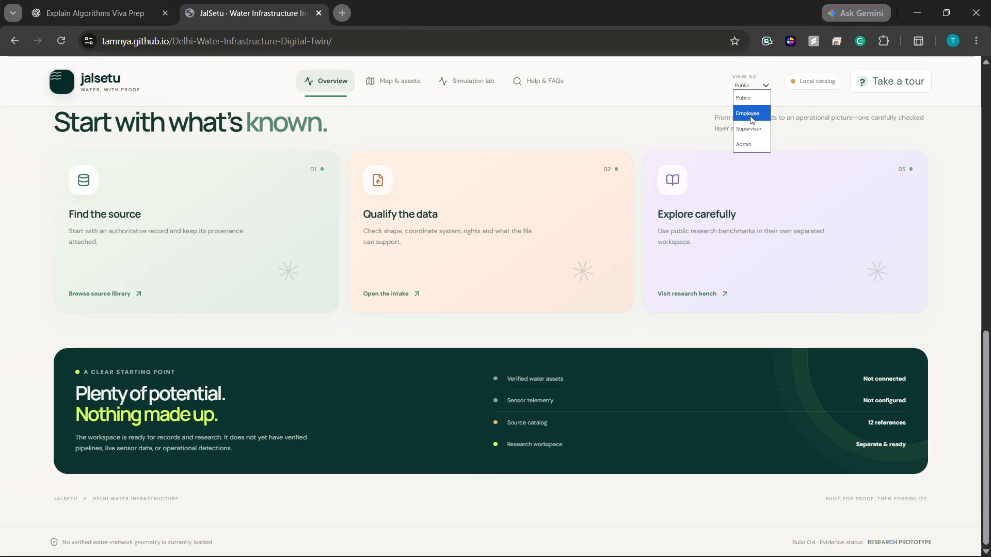
click(750, 116)
click(755, 85)
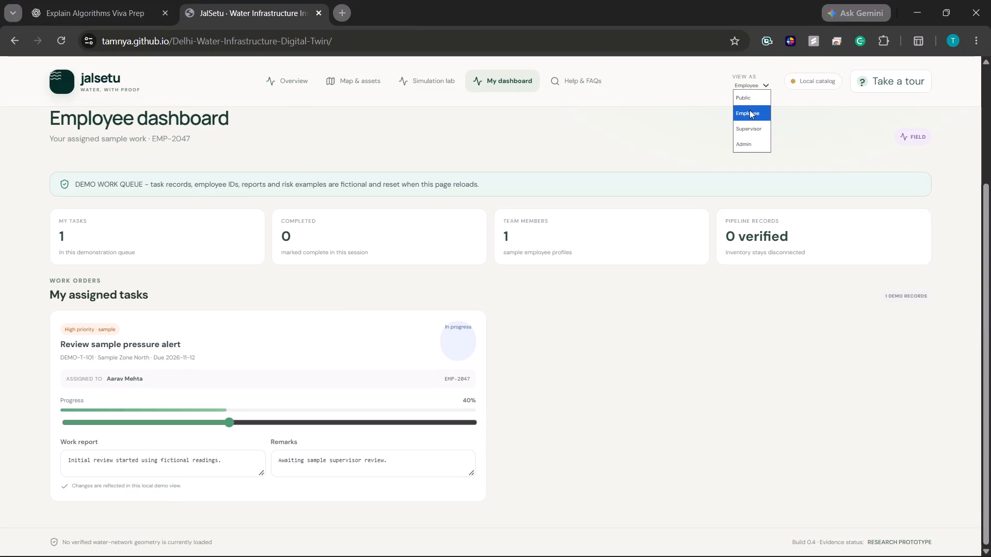
click(746, 120)
Change the JalSetu role view to Supervisor and on to Admin, and look over the top of the administrator dashboard.
click(753, 86)
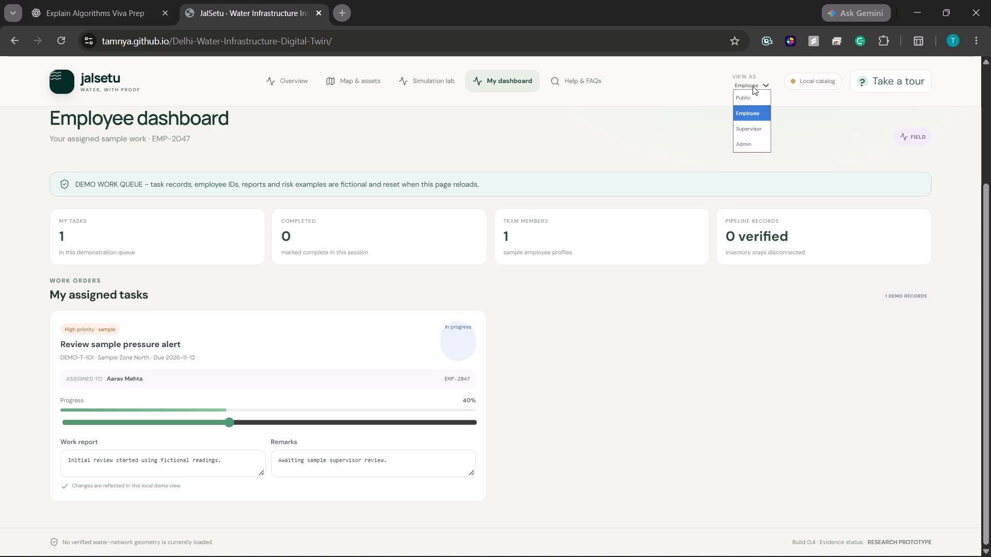
click(752, 125)
click(758, 87)
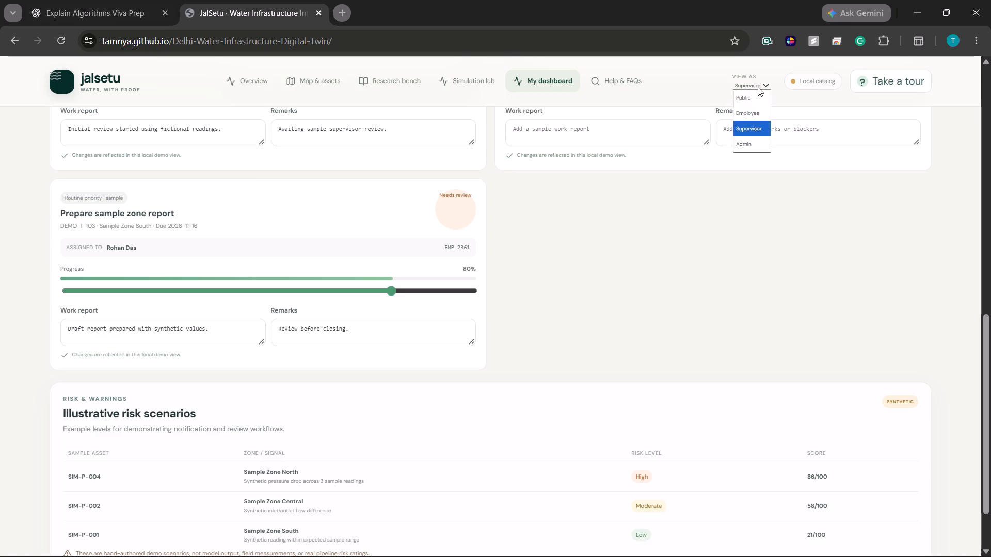
click(758, 137)
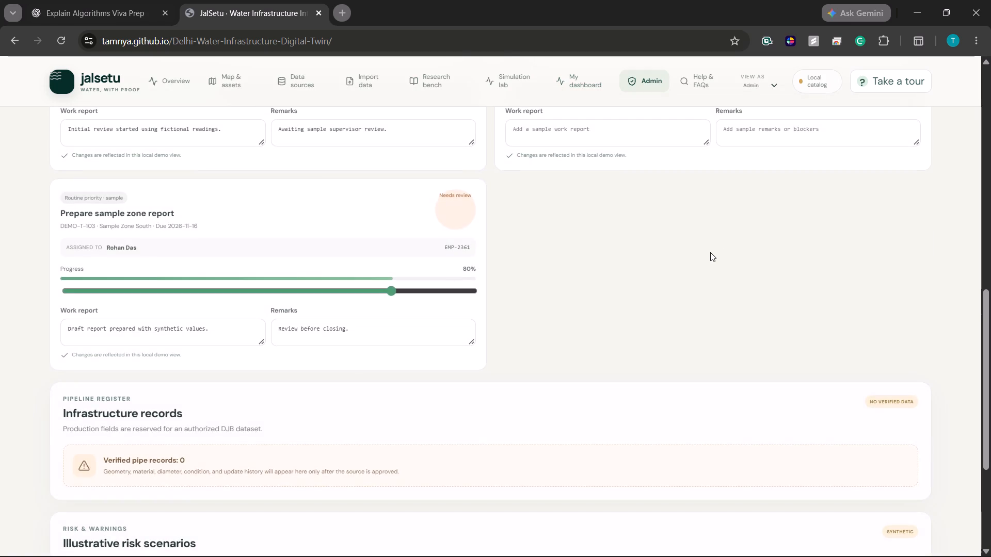
scroll(710, 252, up, 9)
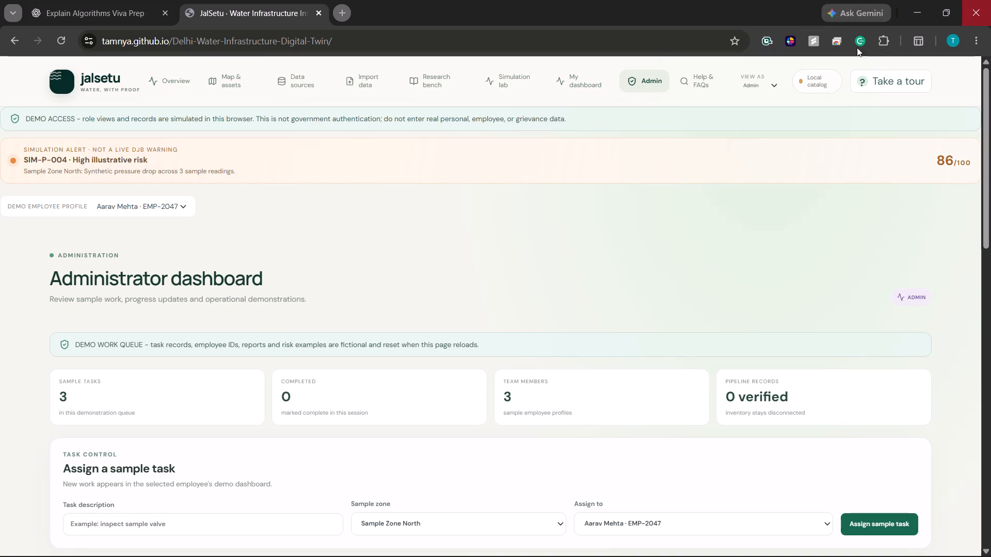
Open the View as role choices on the JalSetu administrator dashboard.
click(758, 86)
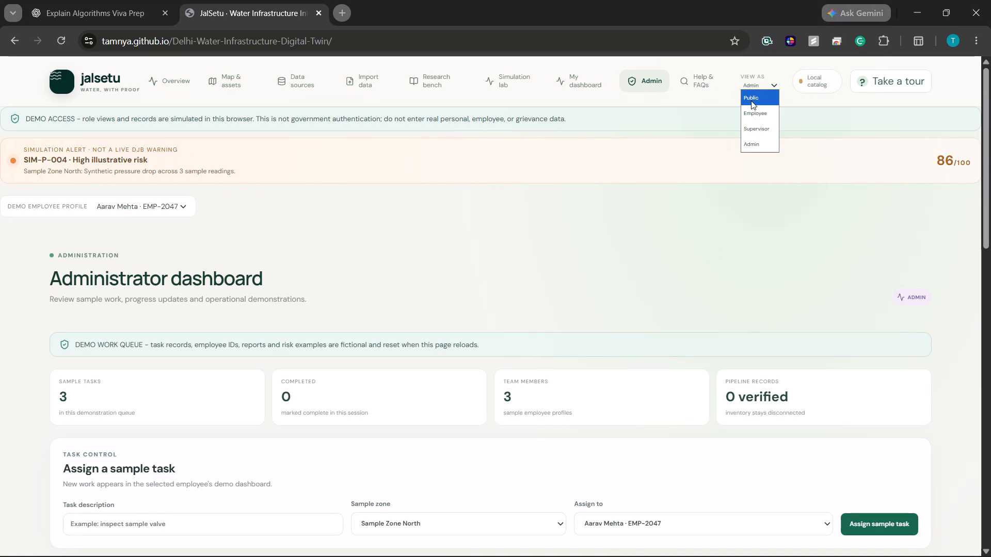
Set the JalSetu role view to Public and look over the top of the Overview page.
click(751, 101)
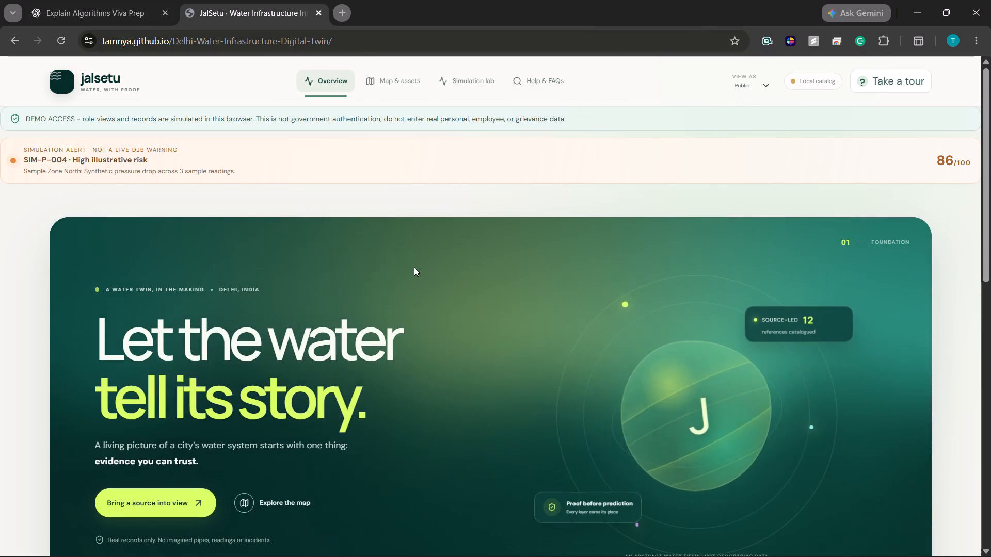
scroll(414, 267, down, 13)
scroll(414, 267, up, 8)
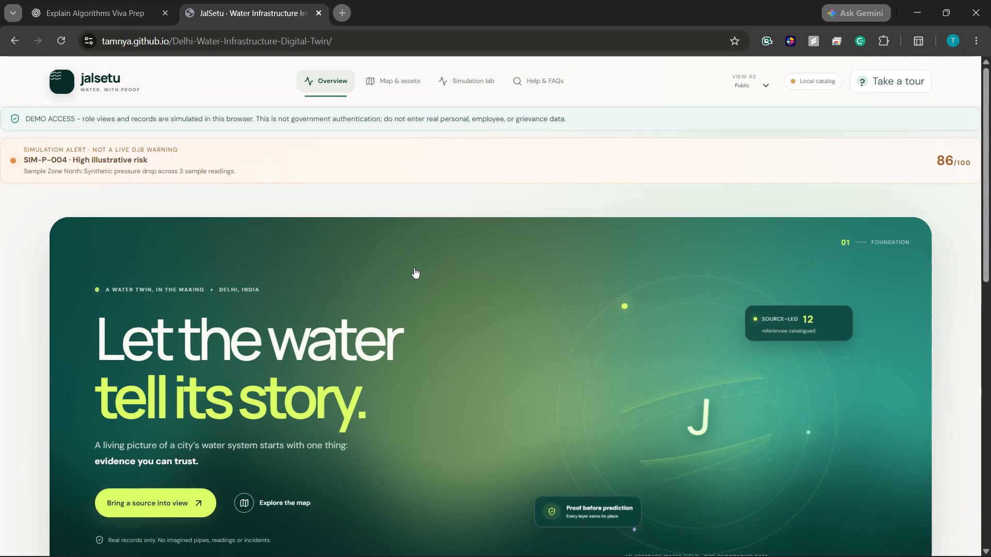
Open JalSetu's Map & assets page and examine the map area, asset registry and layer status.
click(393, 84)
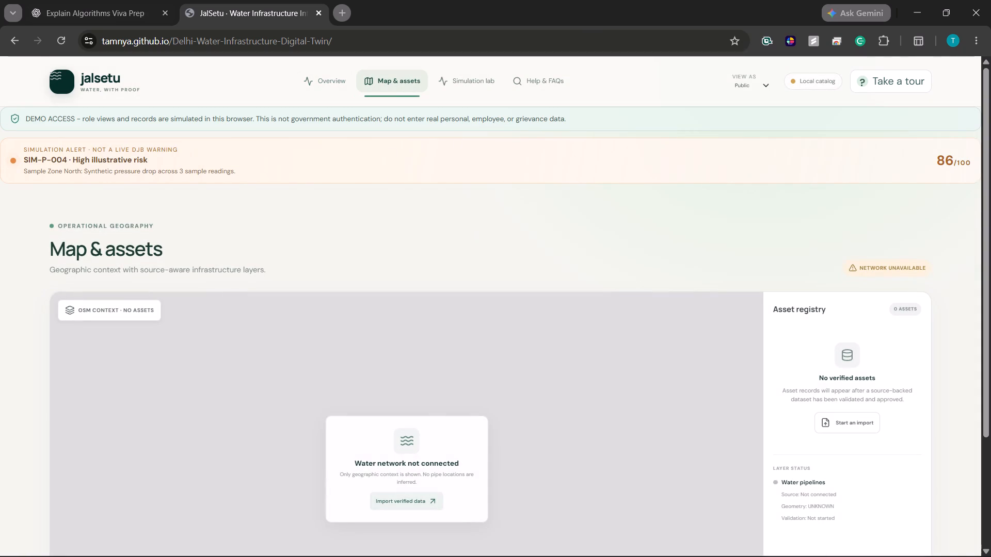
scroll(546, 332, down, 2)
scroll(586, 246, down, 3)
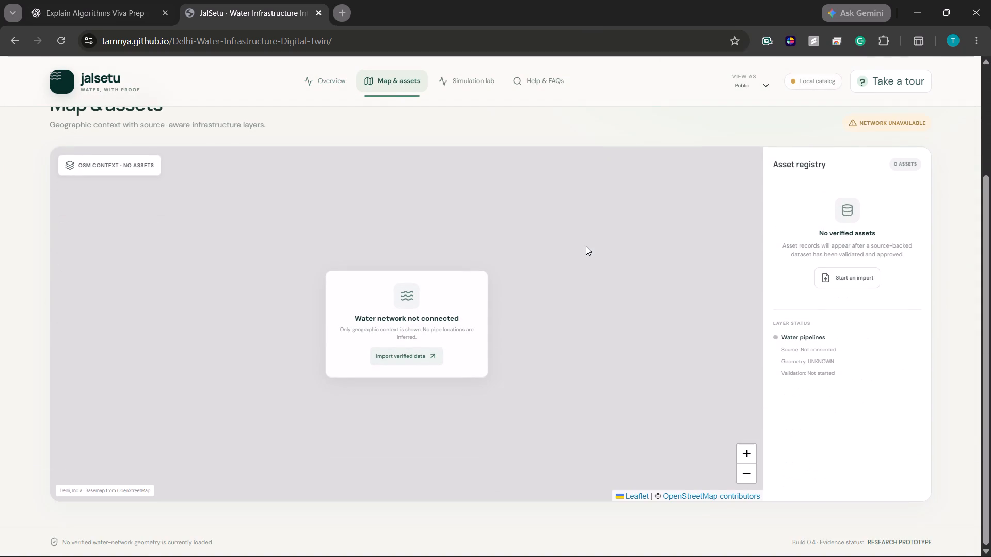
scroll(586, 246, up, 14)
scroll(729, 174, up, 6)
scroll(932, 298, down, 1)
scroll(932, 298, up, 4)
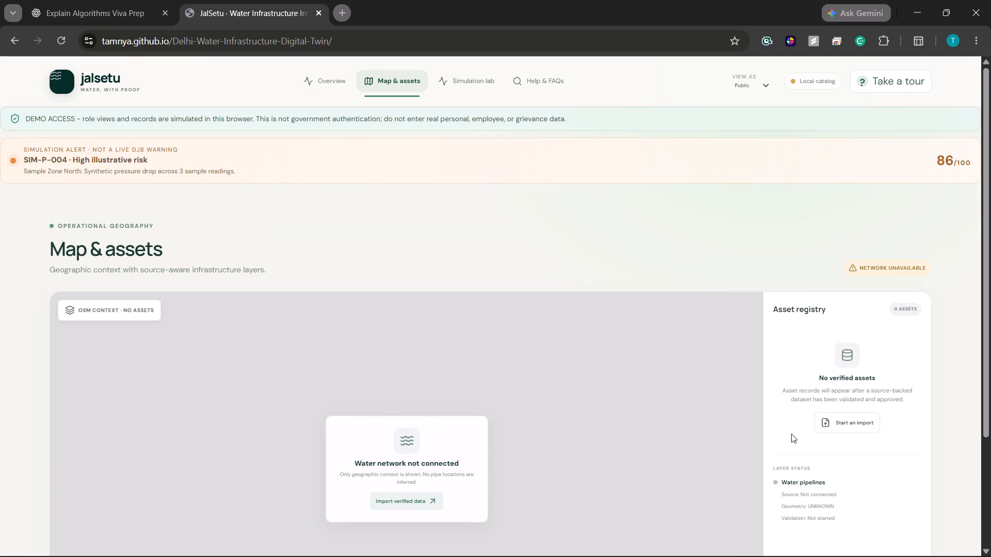
scroll(570, 413, down, 1)
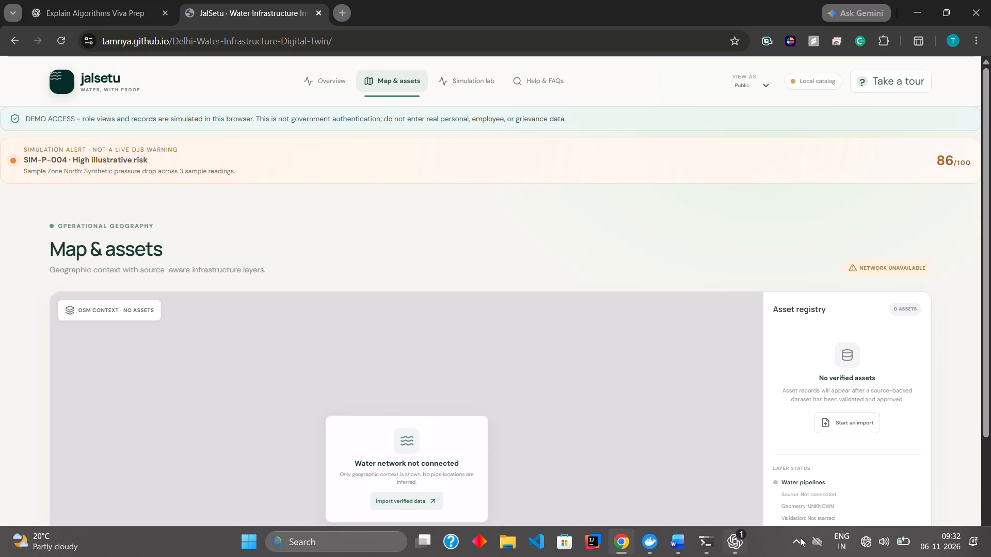
Bring up the Windows Wi-Fi network list and examine the current connection and the available networks.
click(873, 550)
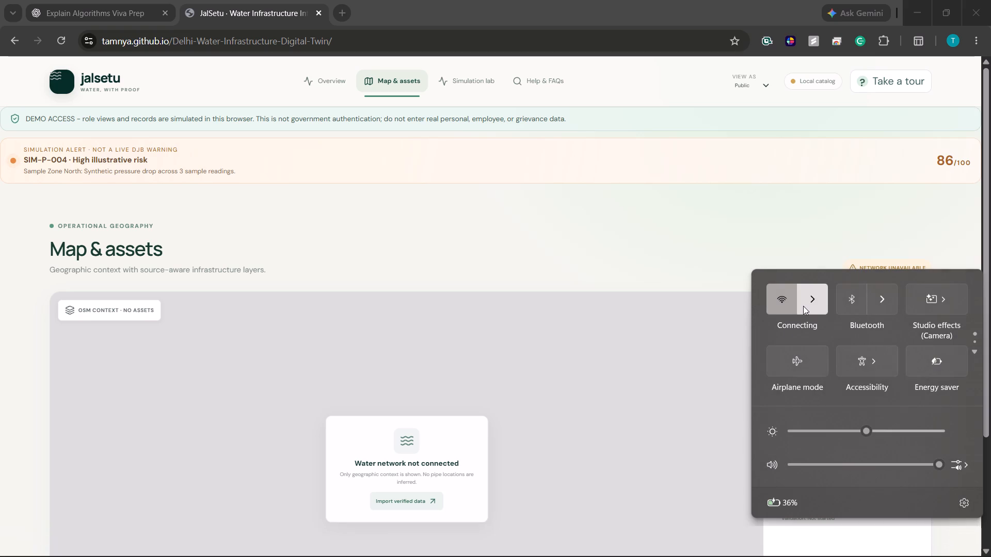
click(803, 306)
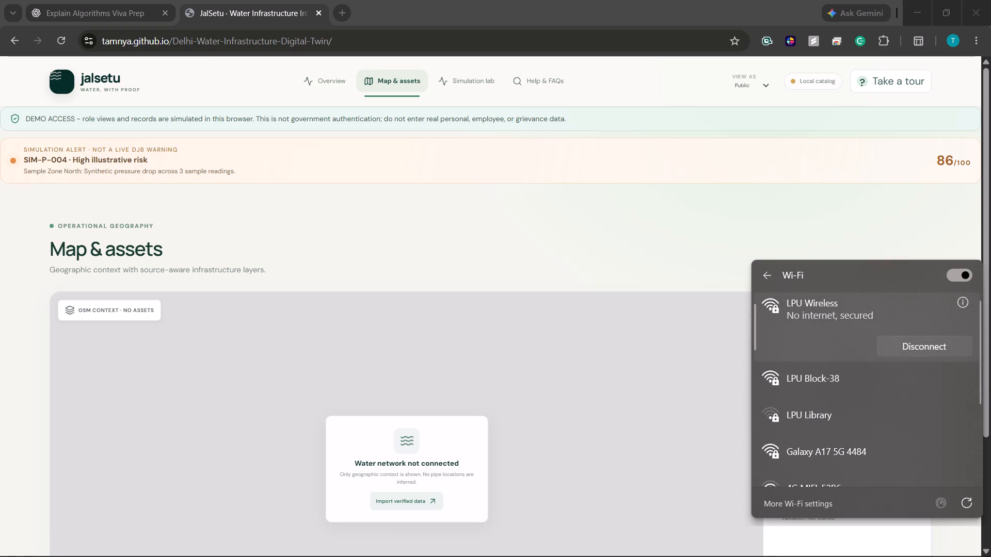
click(849, 330)
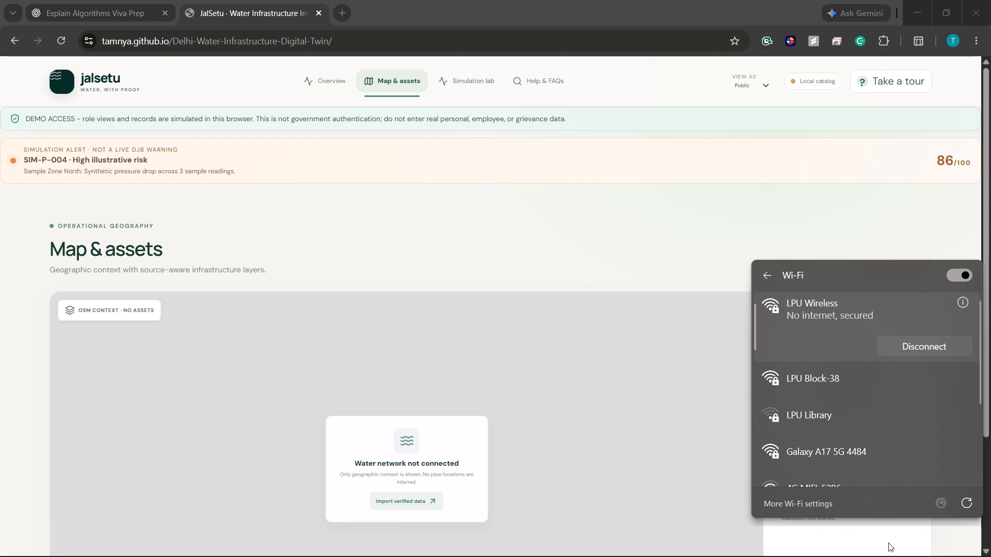
scroll(885, 429, up, 12)
scroll(902, 359, up, 7)
scroll(857, 388, down, 1)
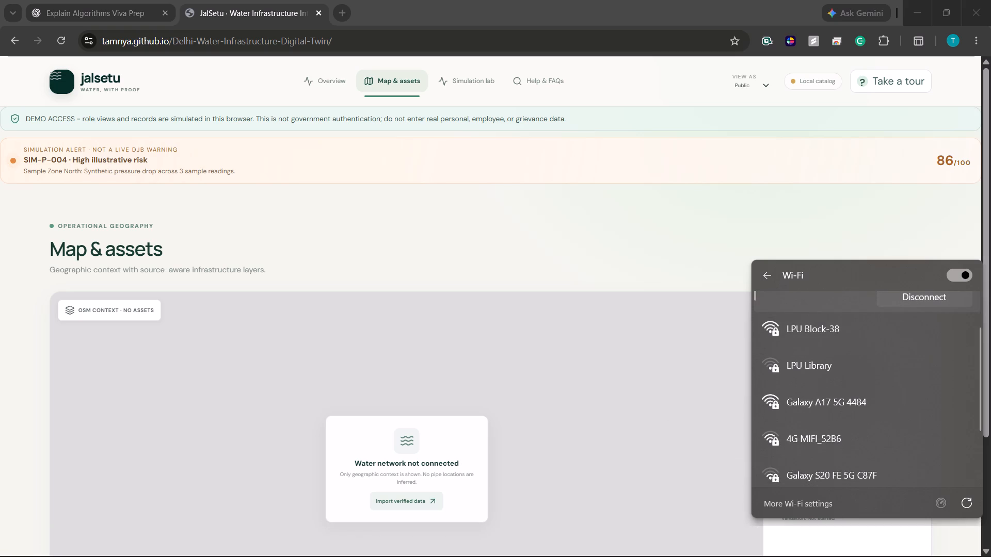
scroll(674, 402, down, 1)
scroll(865, 373, up, 8)
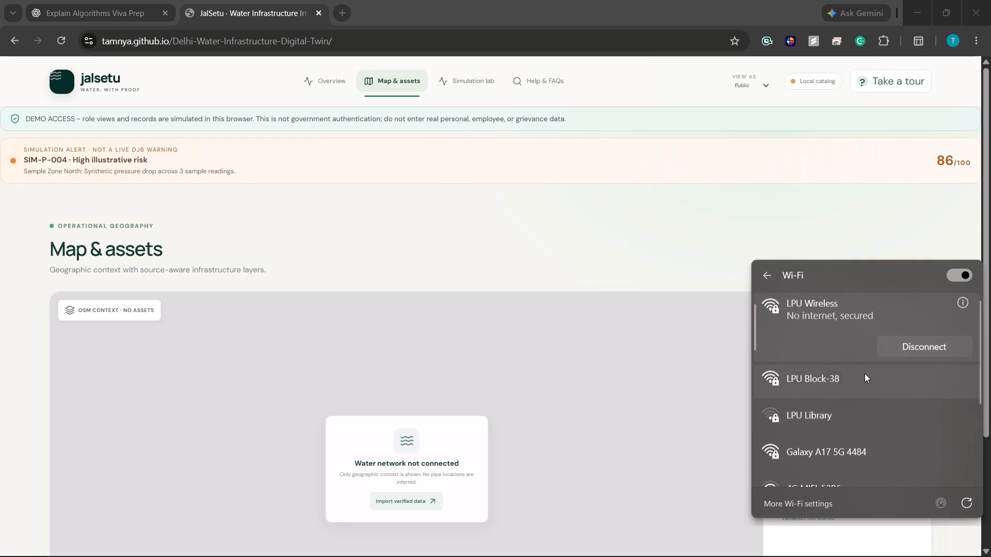
scroll(865, 373, down, 1)
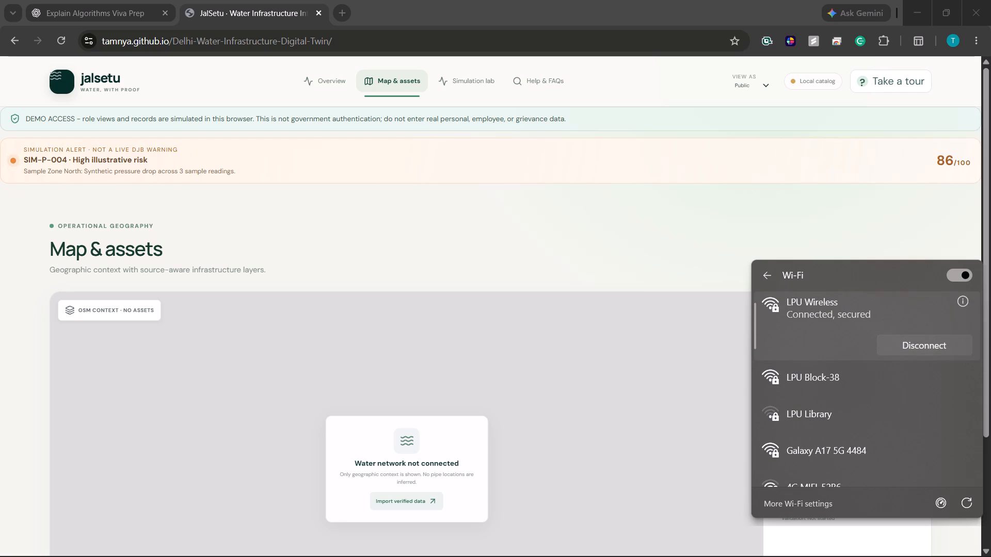
scroll(839, 406, down, 6)
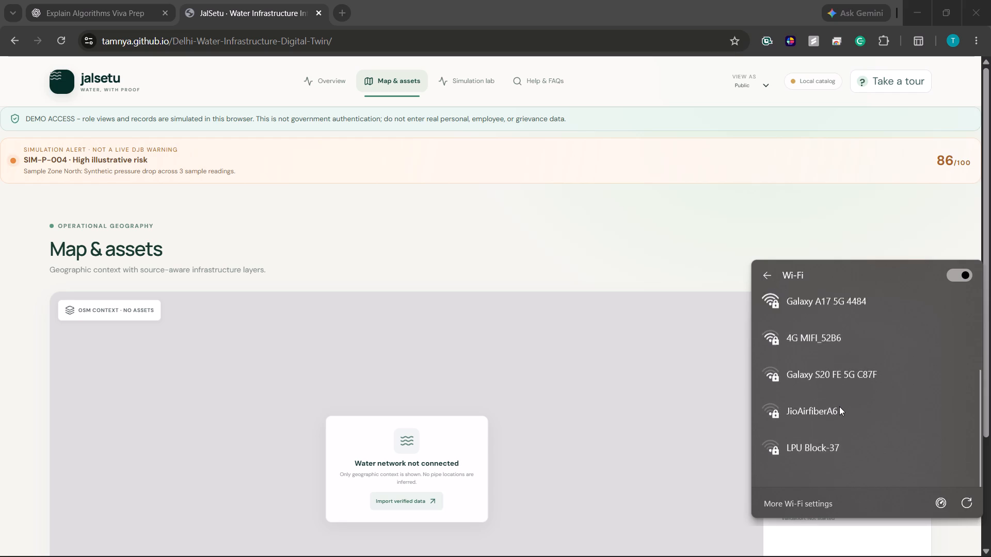
scroll(839, 406, up, 8)
Turn Wi-Fi off and on again and connect to the Aloo Gobhi network.
click(956, 276)
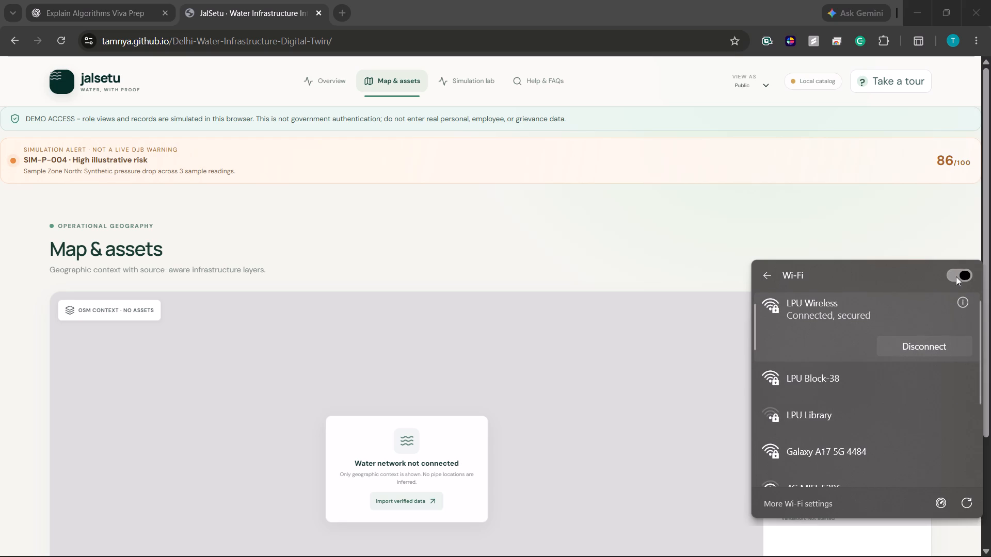
click(956, 276)
click(956, 276)
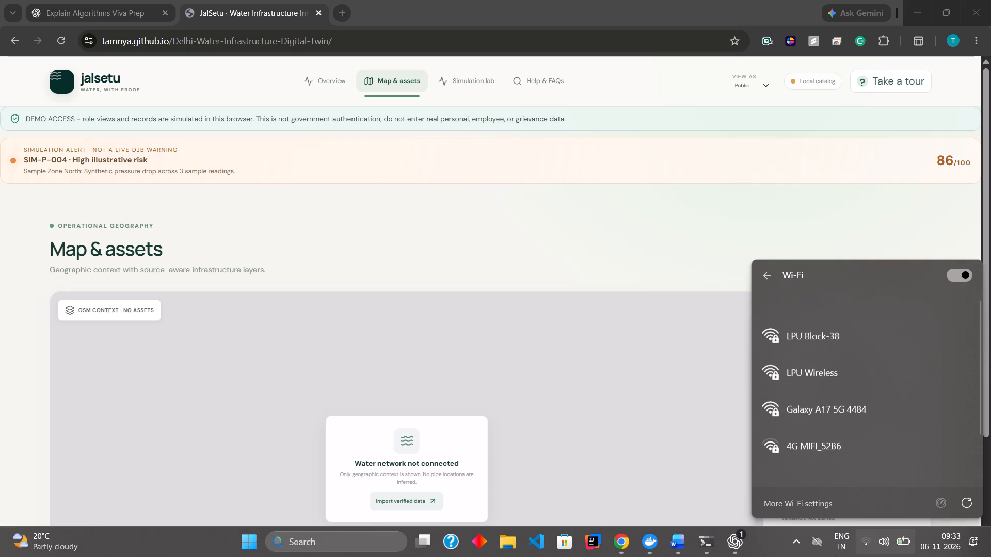
click(846, 299)
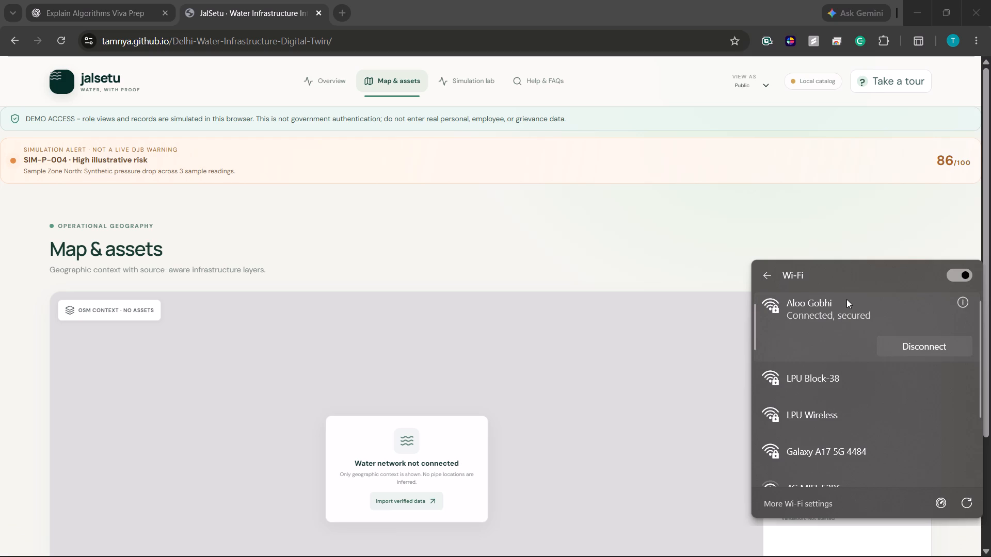
Return to JalSetu's Map & assets page and look over the map.
click(549, 401)
scroll(549, 401, down, 1)
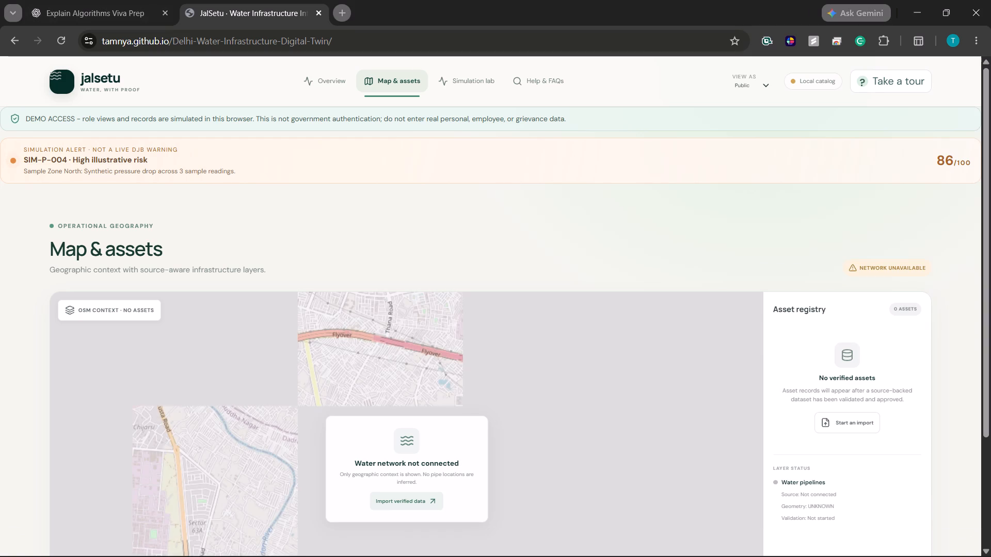
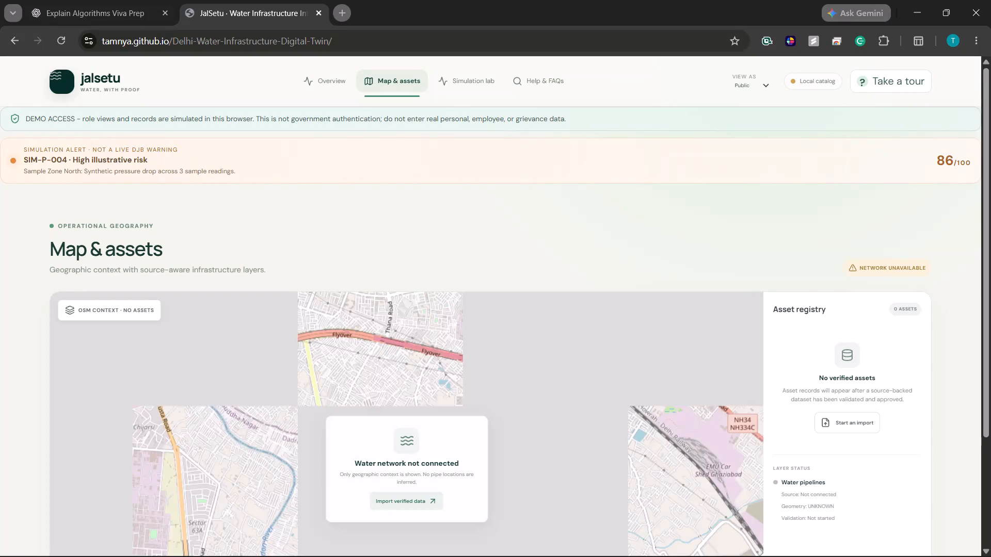
Look over a wider area of the map on the Map & assets page in the Public role view.
scroll(510, 353, down, 1)
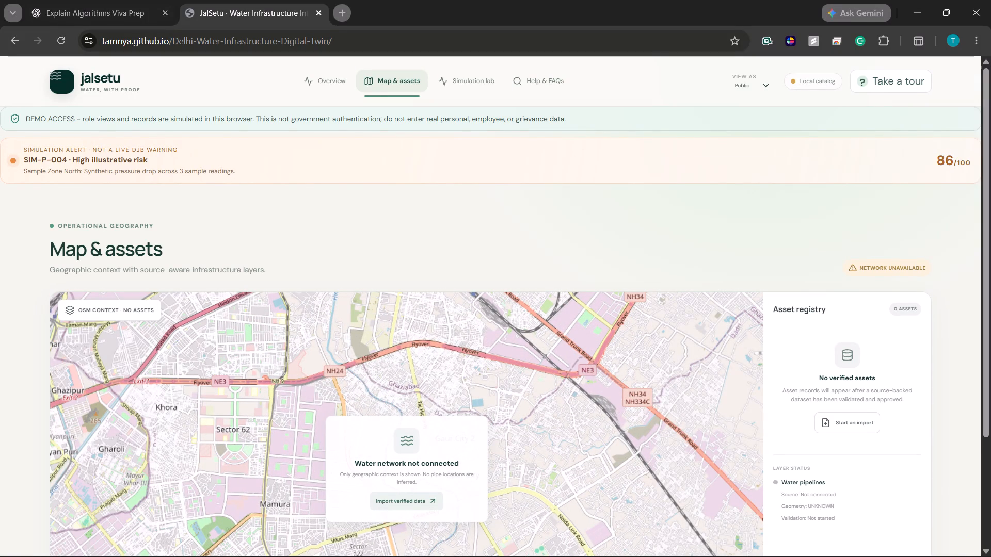
click(524, 364)
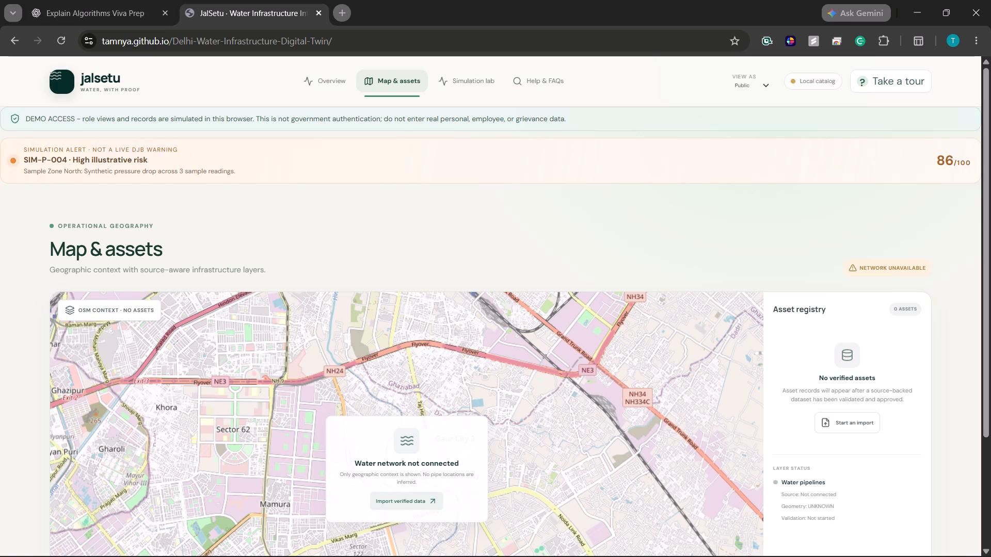
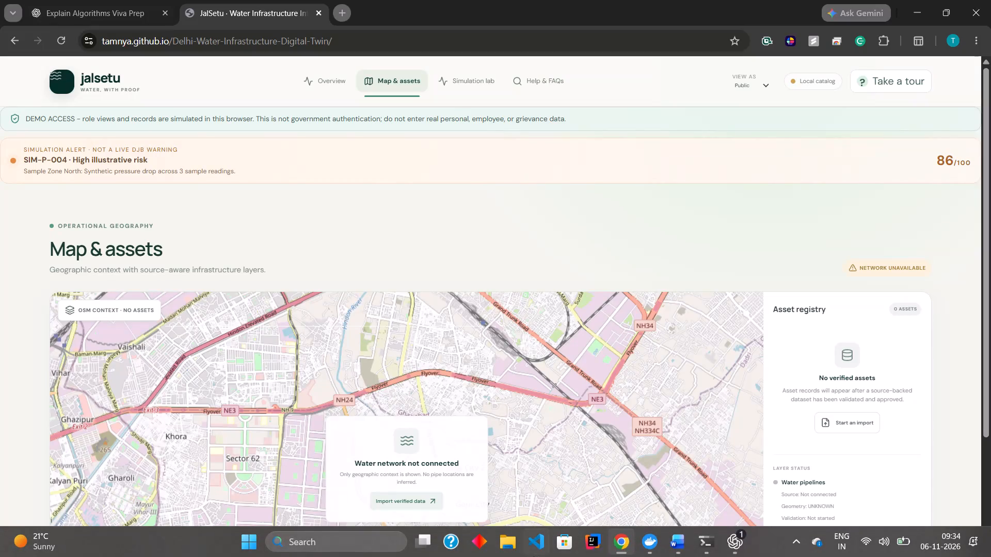
Switch to Word to check the lettered sections of PatentFormat.docx, and minimise the document window.
click(681, 539)
scroll(615, 249, down, 6)
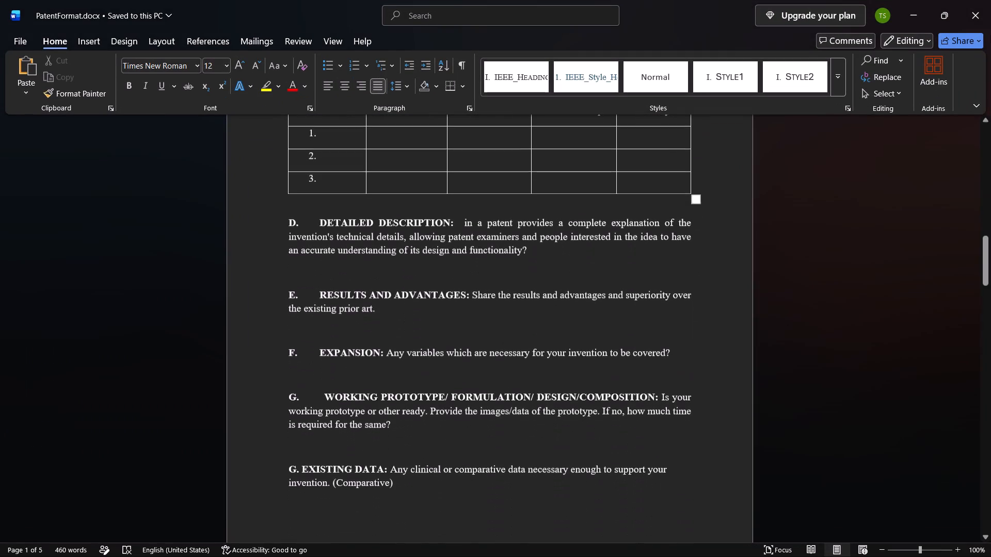
click(923, 10)
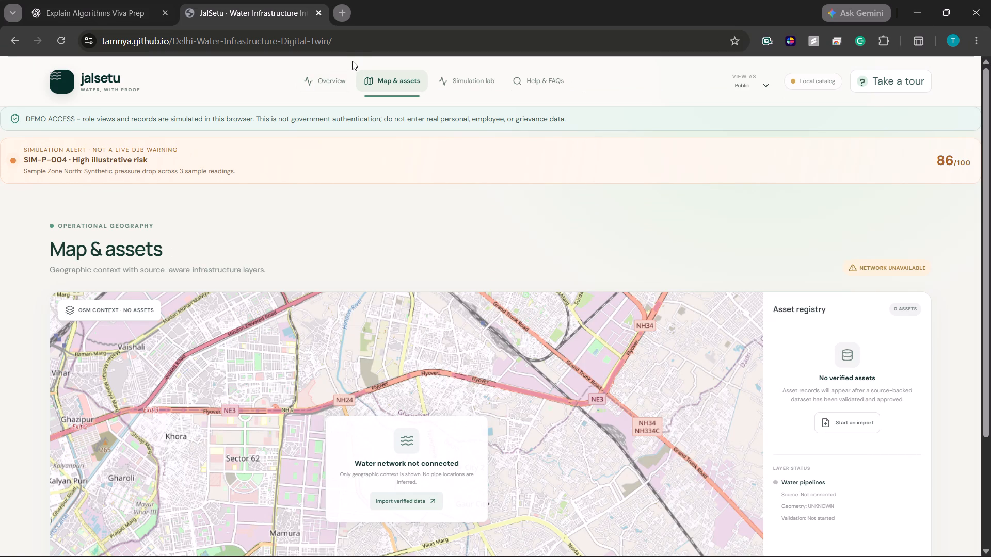
Look over the JalSetu Overview page and the Map & assets page.
click(338, 74)
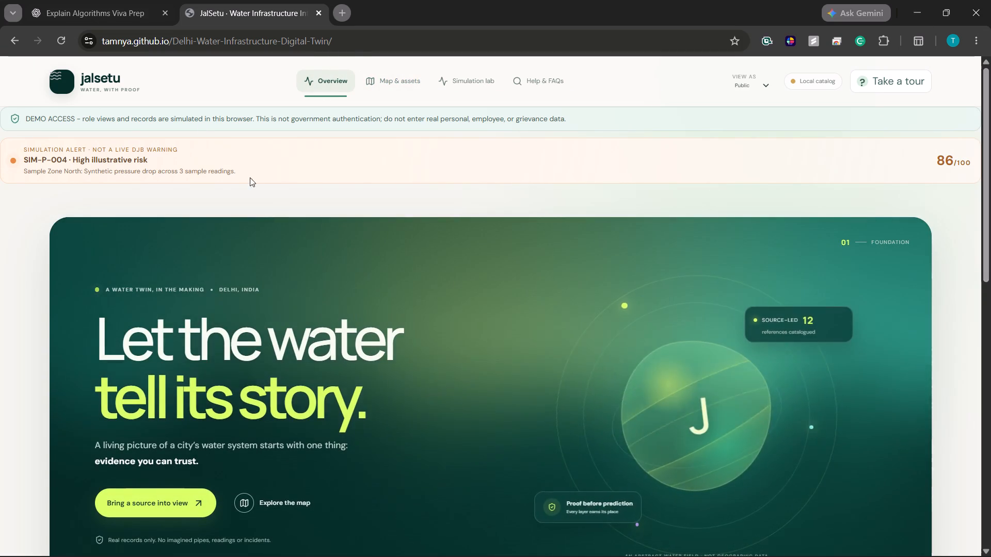
click(205, 155)
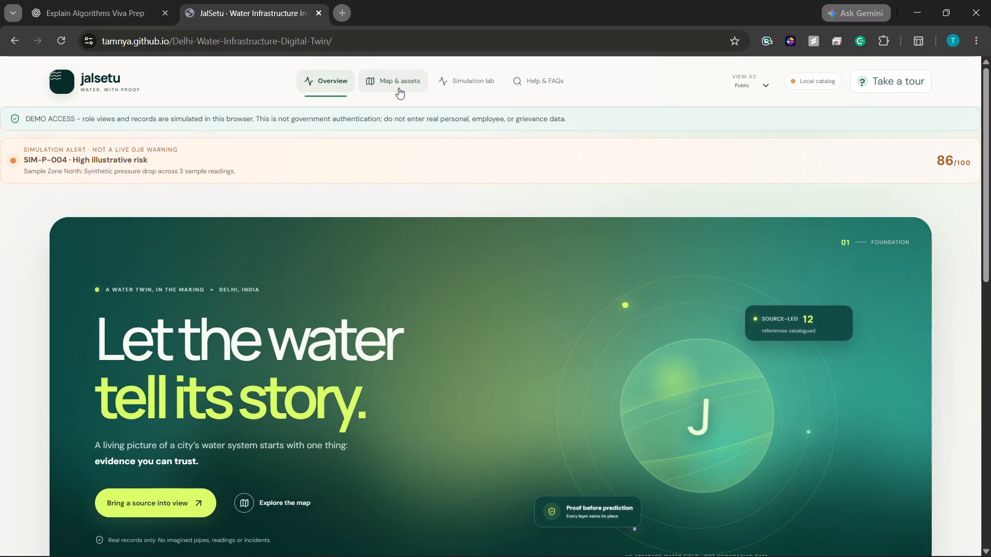
click(398, 88)
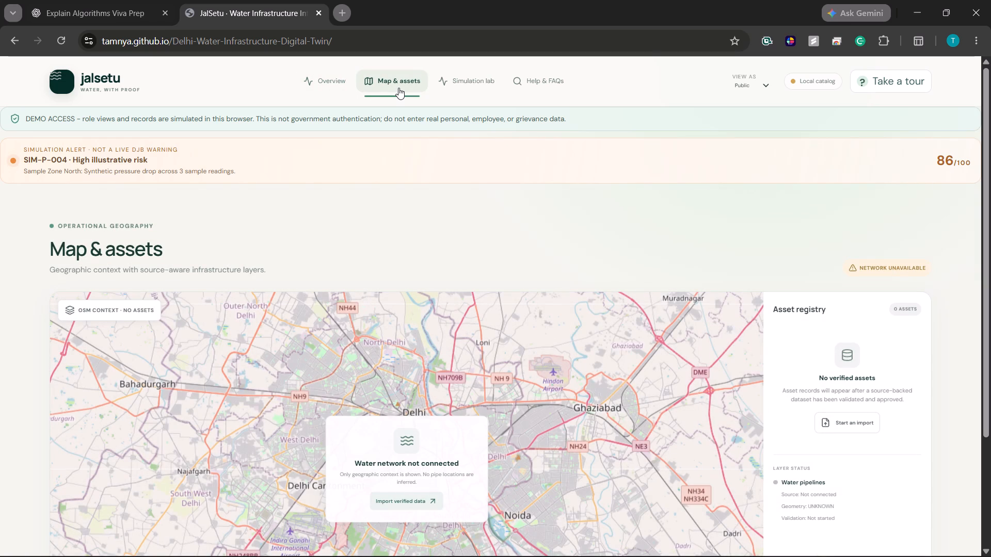
scroll(374, 288, down, 6)
scroll(398, 393, up, 3)
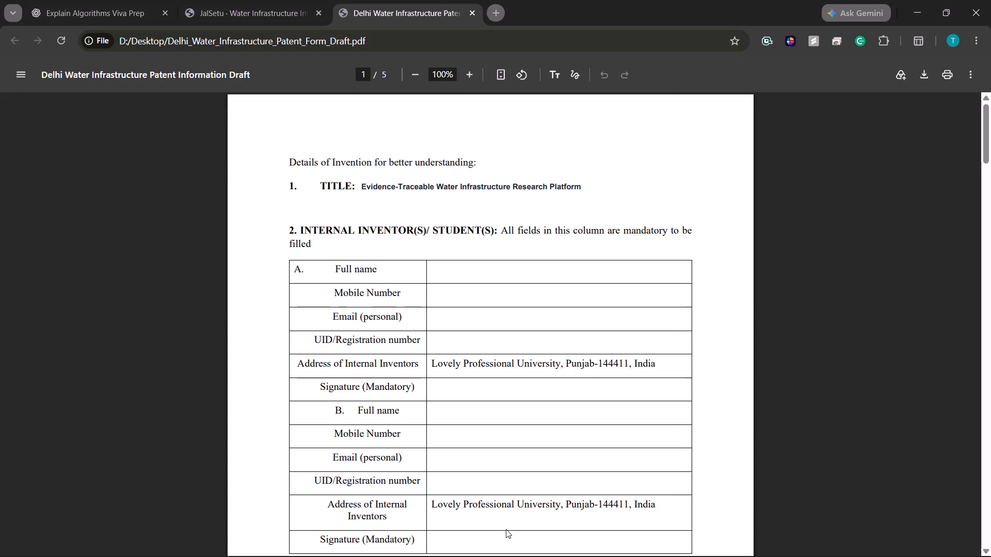
Look through the saved draft from the inventor table and invention description to the existing data and commercialization items.
scroll(515, 434, down, 5)
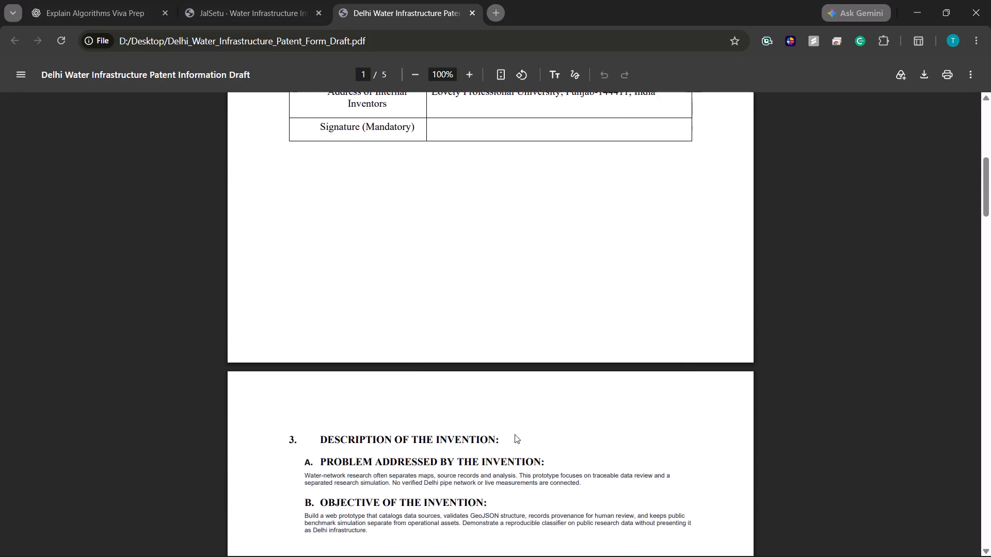
scroll(515, 434, down, 1)
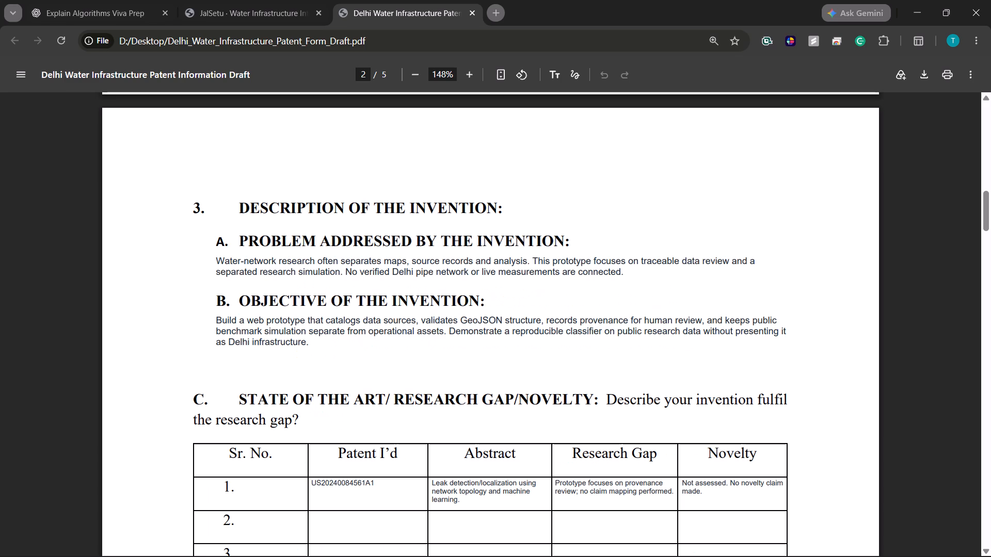
scroll(514, 394, down, 1)
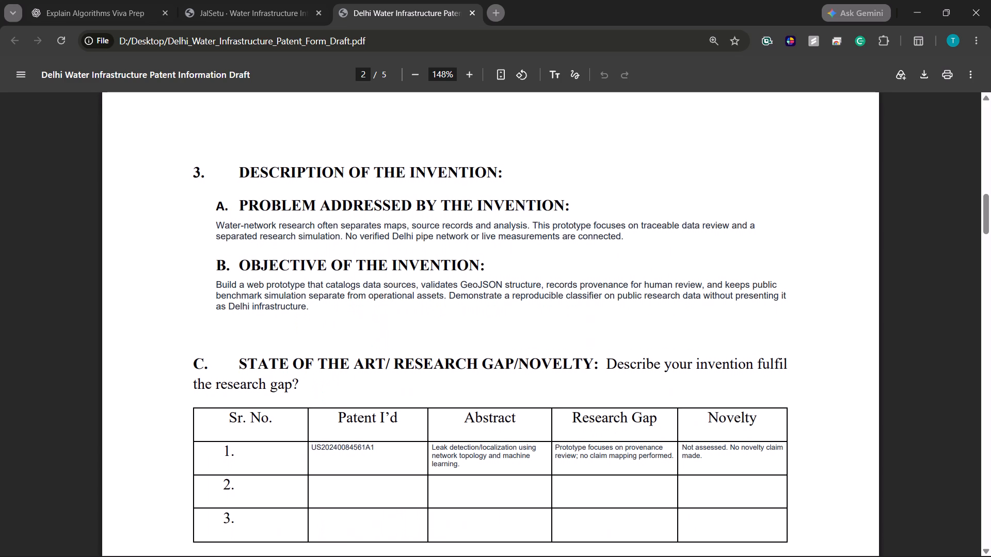
scroll(514, 394, down, 8)
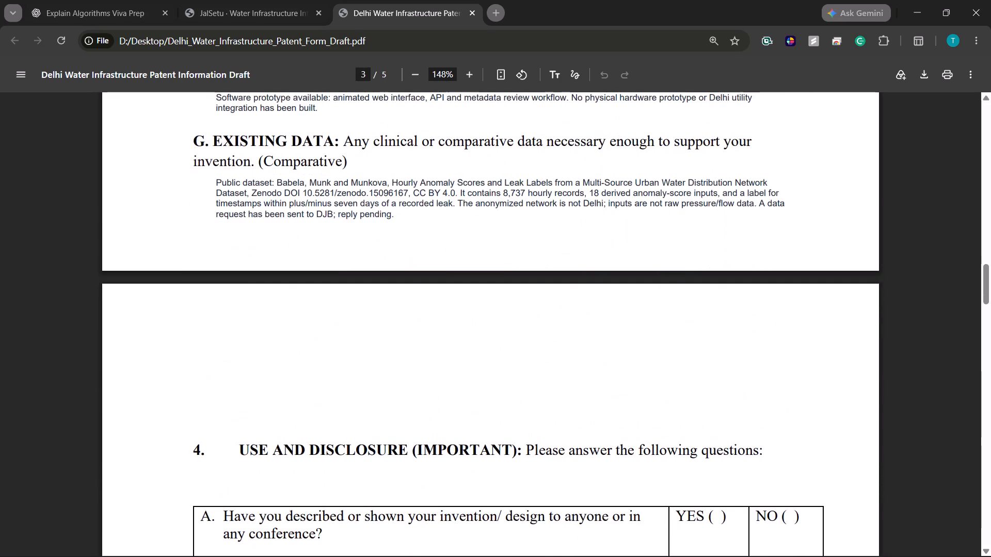
scroll(514, 394, down, 2)
scroll(514, 394, up, 1)
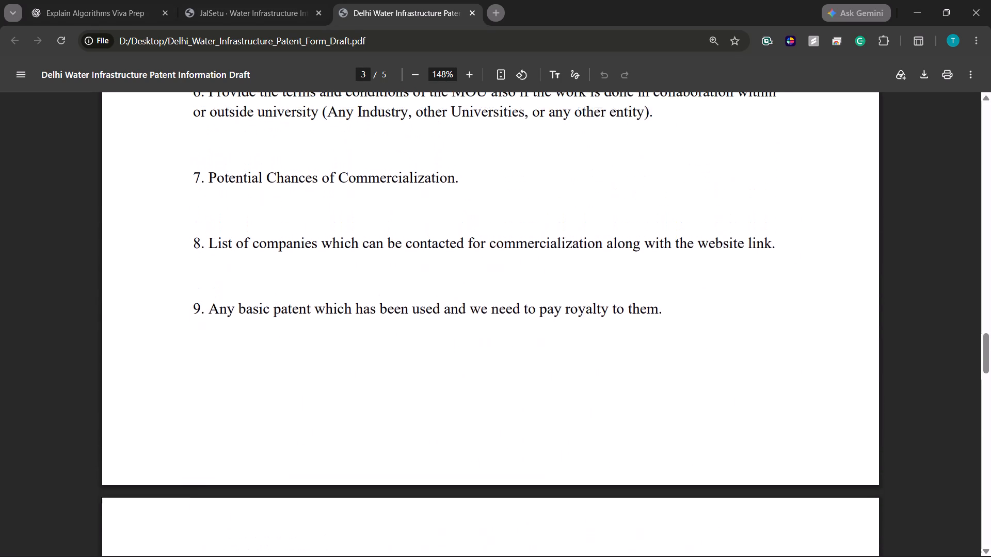
Examine the draft's use and disclosure questions, items 5 to 9, filing options and keywords.
scroll(514, 394, up, 4)
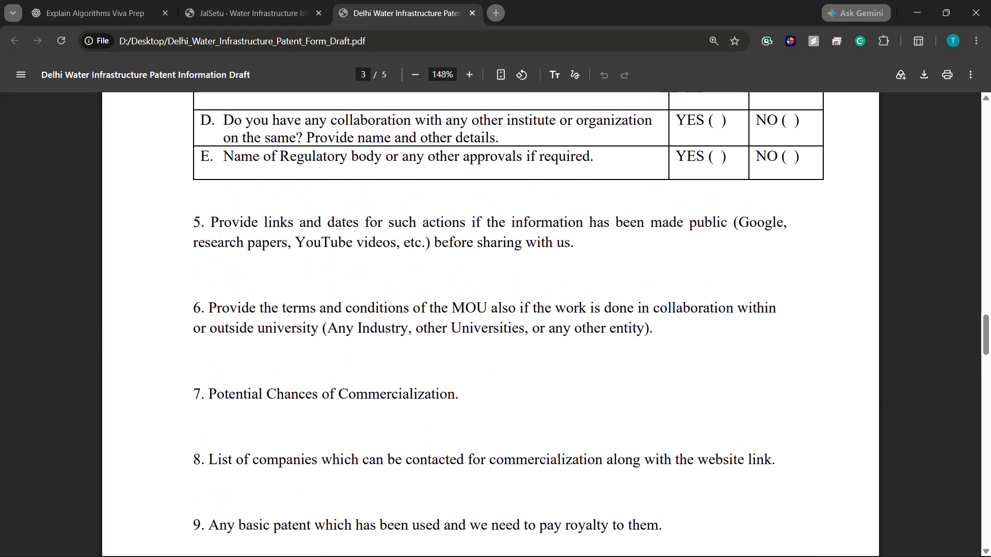
scroll(514, 394, up, 5)
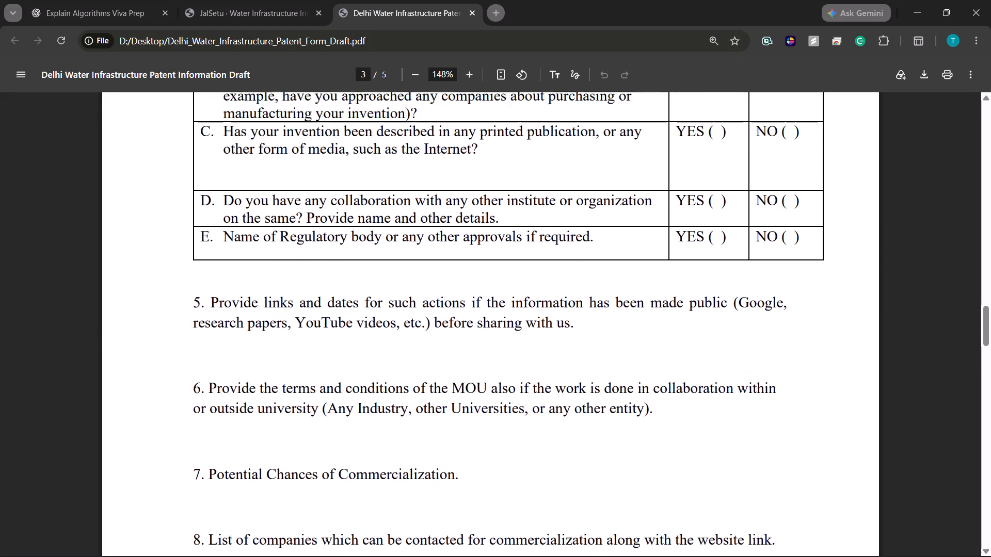
scroll(514, 394, up, 4)
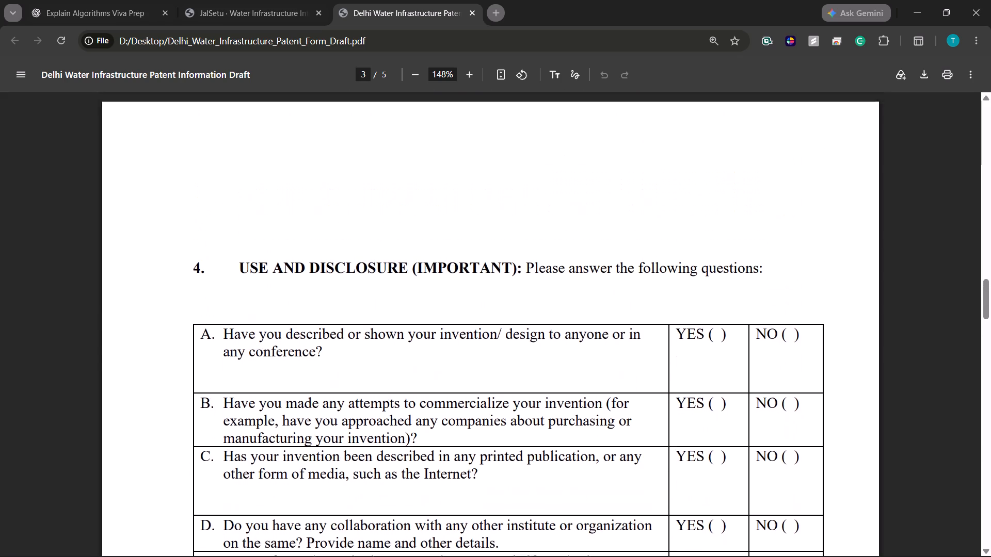
scroll(514, 394, up, 1)
scroll(514, 394, down, 9)
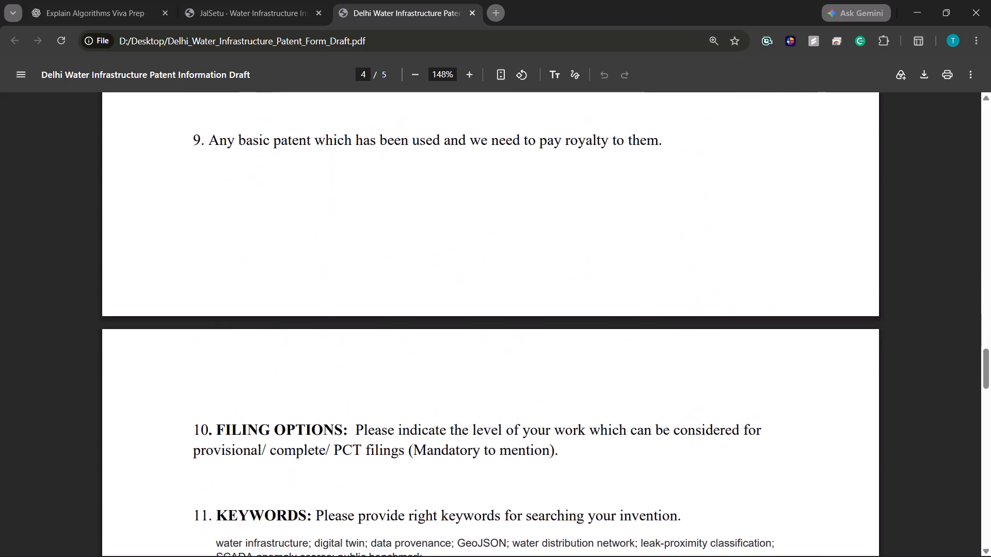
scroll(514, 394, down, 2)
scroll(514, 394, up, 3)
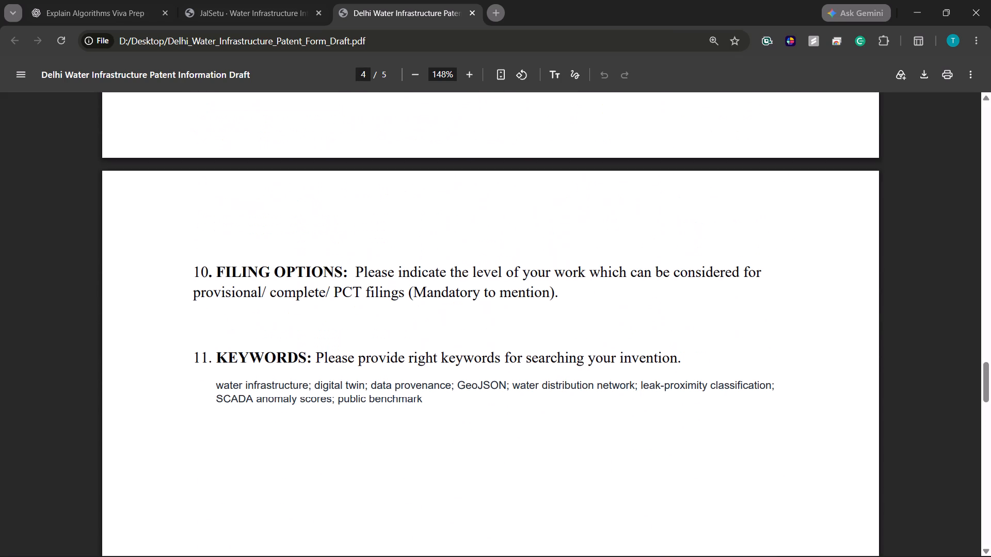
Review the draft back from the commercialization items through the technical sections to the title and internal inventor table.
scroll(514, 394, up, 3)
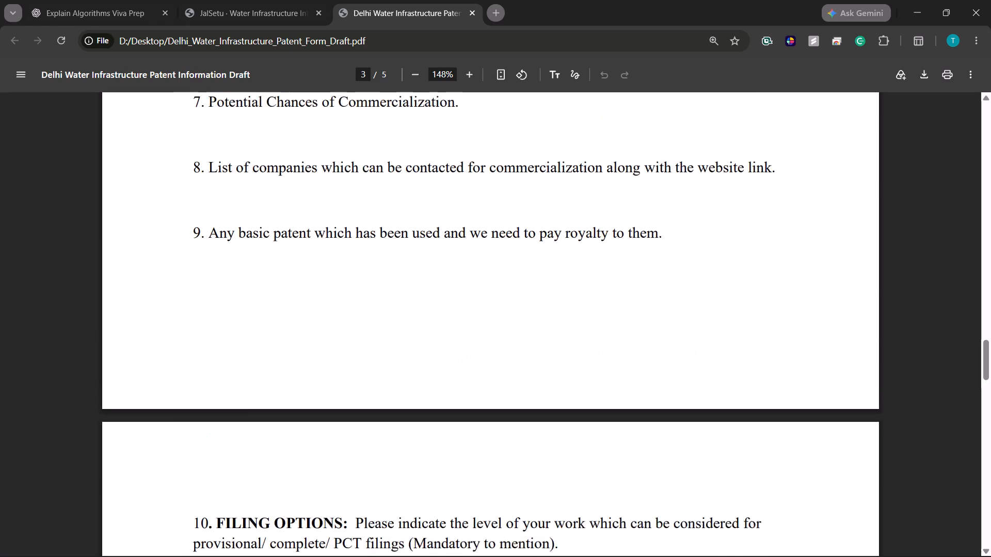
scroll(514, 394, up, 8)
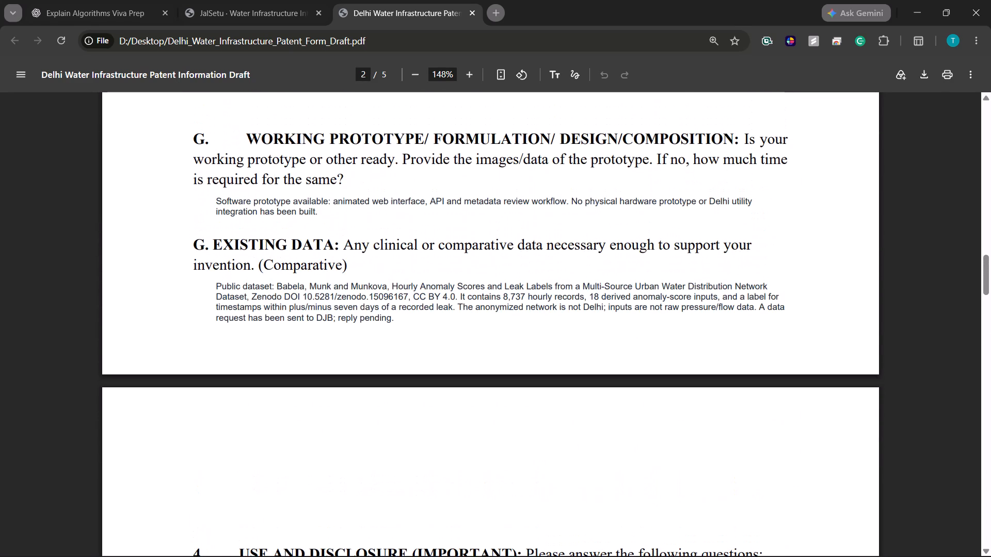
scroll(514, 394, up, 5)
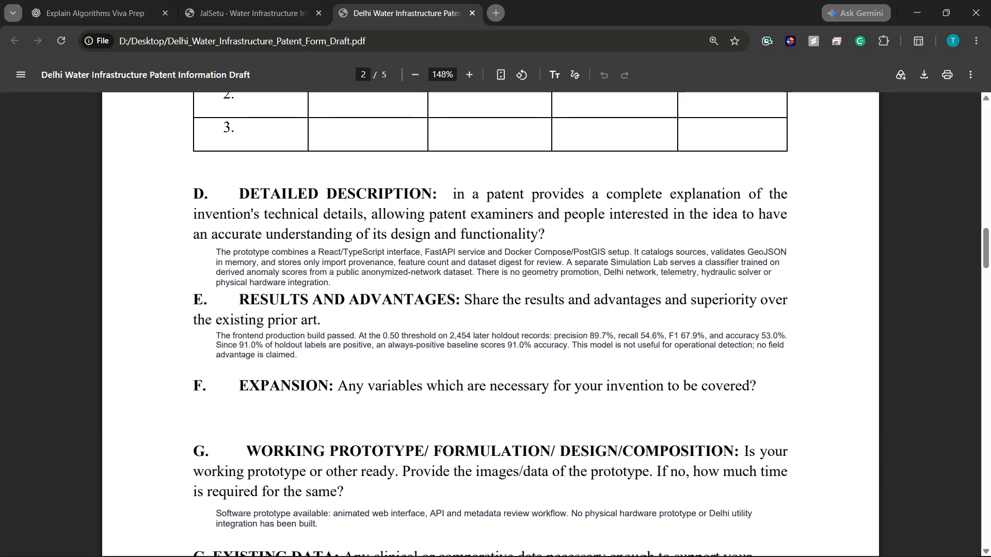
scroll(514, 394, up, 5)
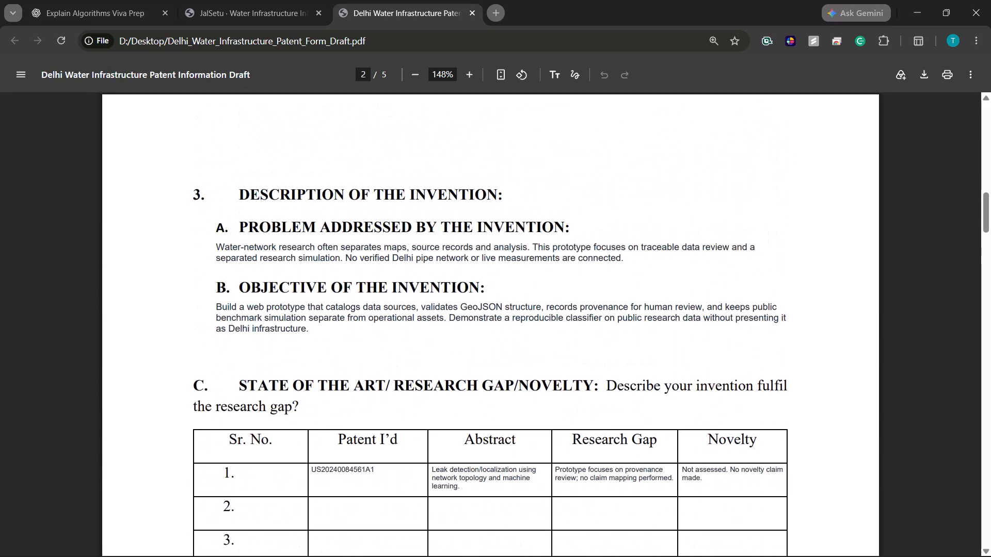
scroll(509, 461, up, 7)
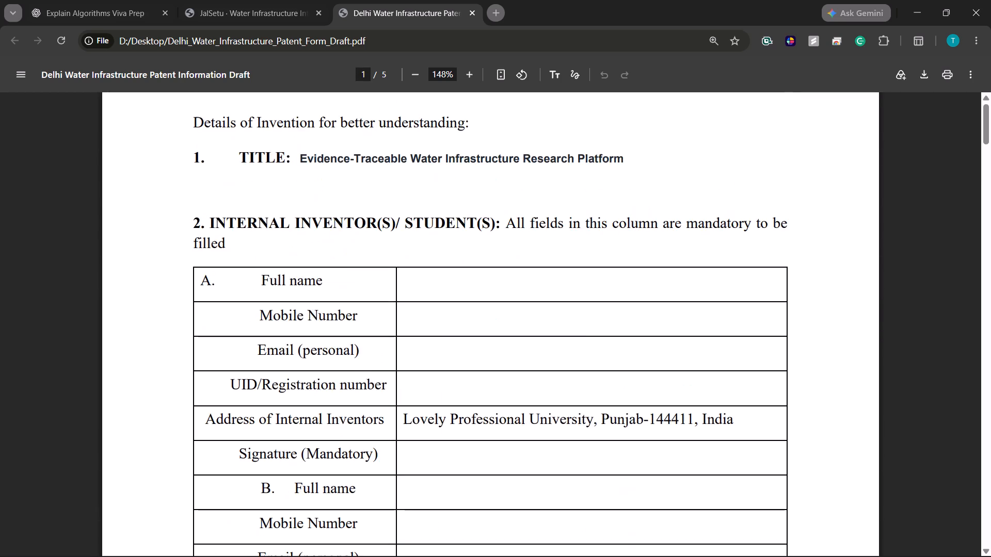
scroll(509, 461, down, 6)
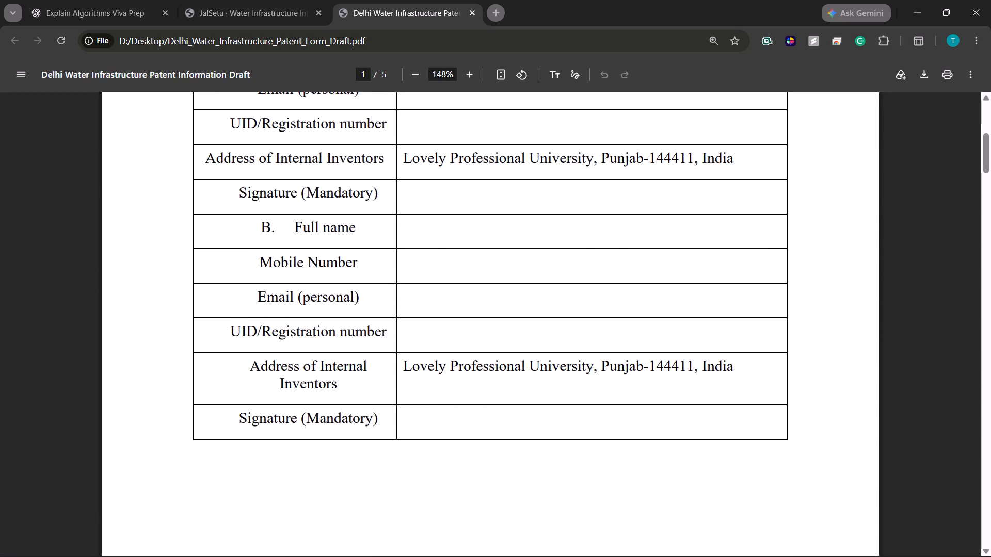
scroll(509, 461, down, 4)
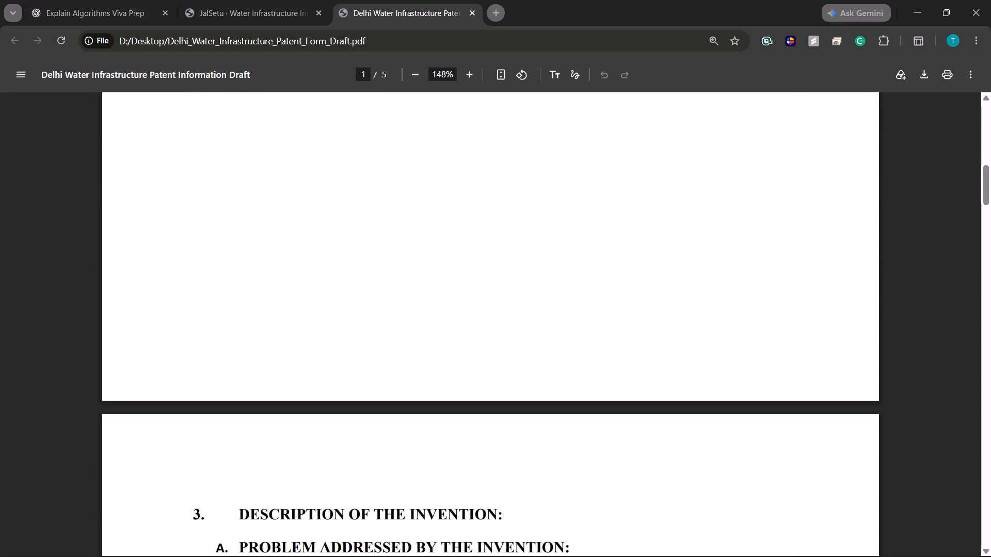
Read the draft's problem, objective and state-of-the-art table on page 2, rechecking the internal inventor fields on page 1.
scroll(509, 461, down, 3)
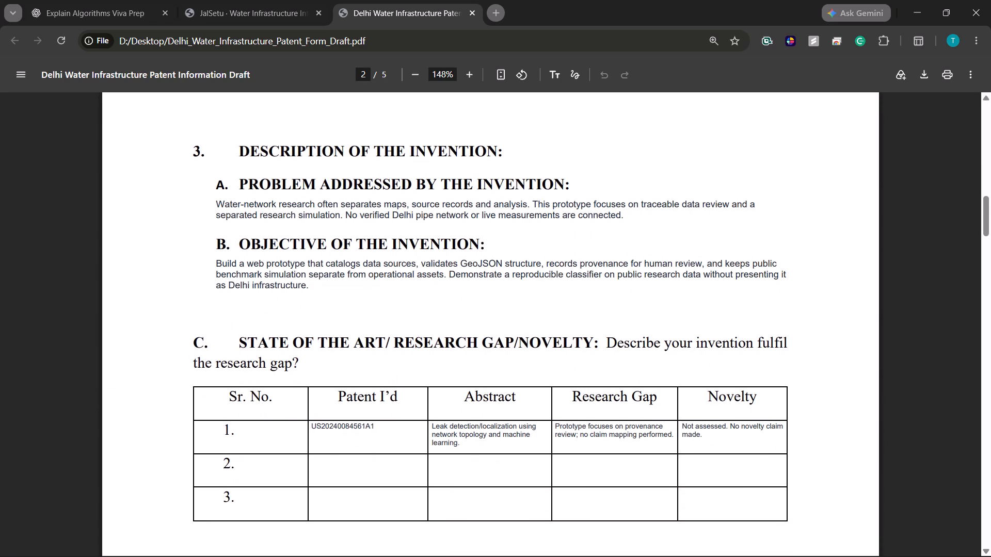
scroll(509, 461, down, 1)
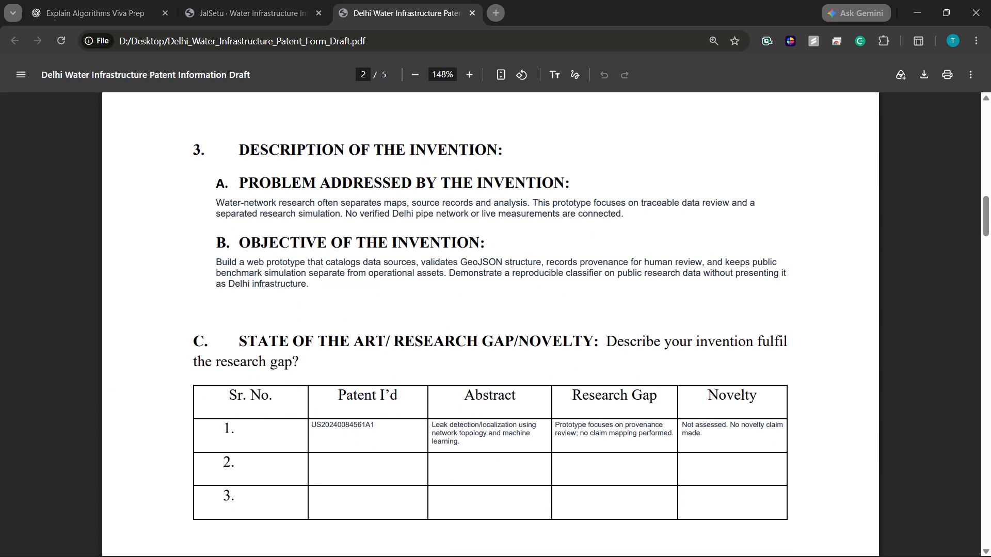
scroll(540, 415, down, 1)
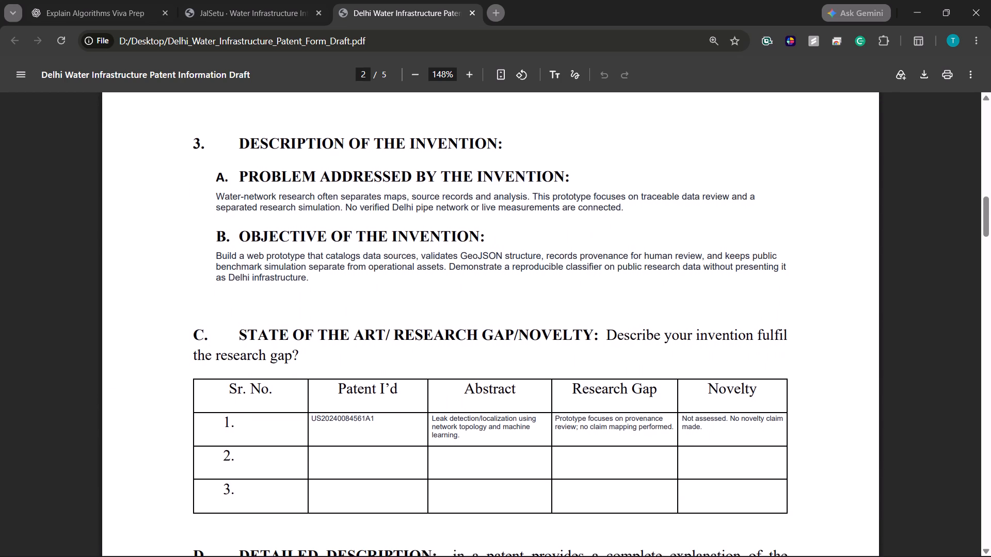
scroll(540, 415, down, 1)
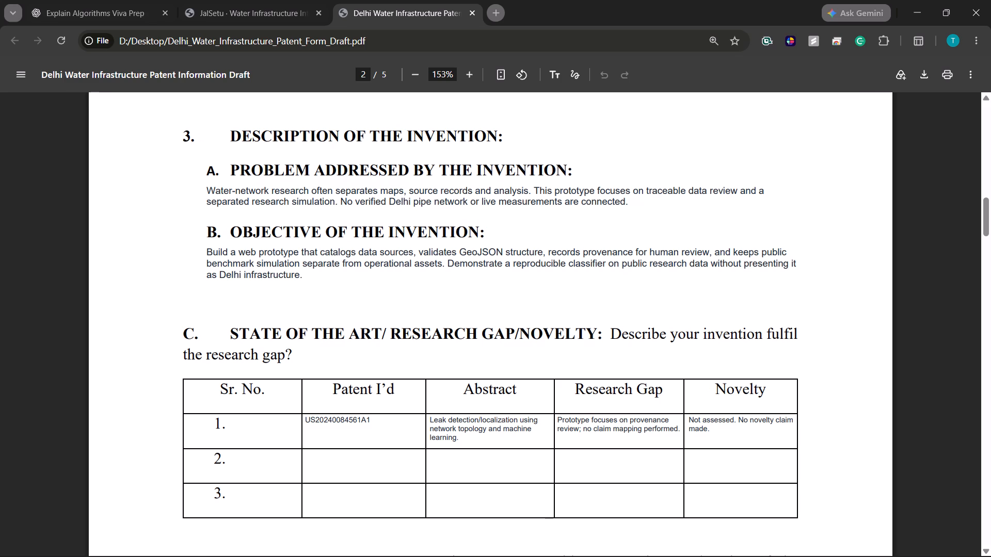
scroll(593, 242, up, 4)
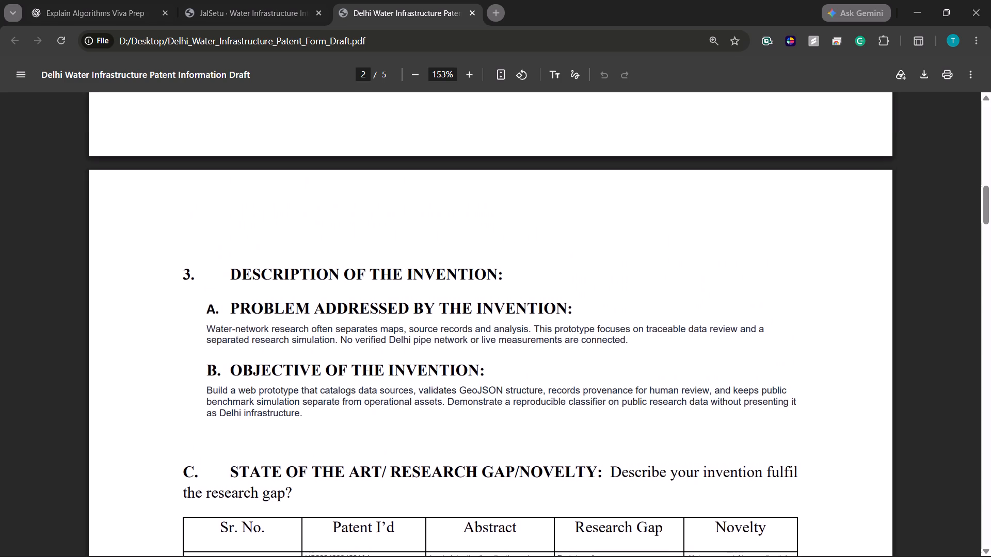
scroll(593, 242, up, 4)
scroll(593, 242, down, 4)
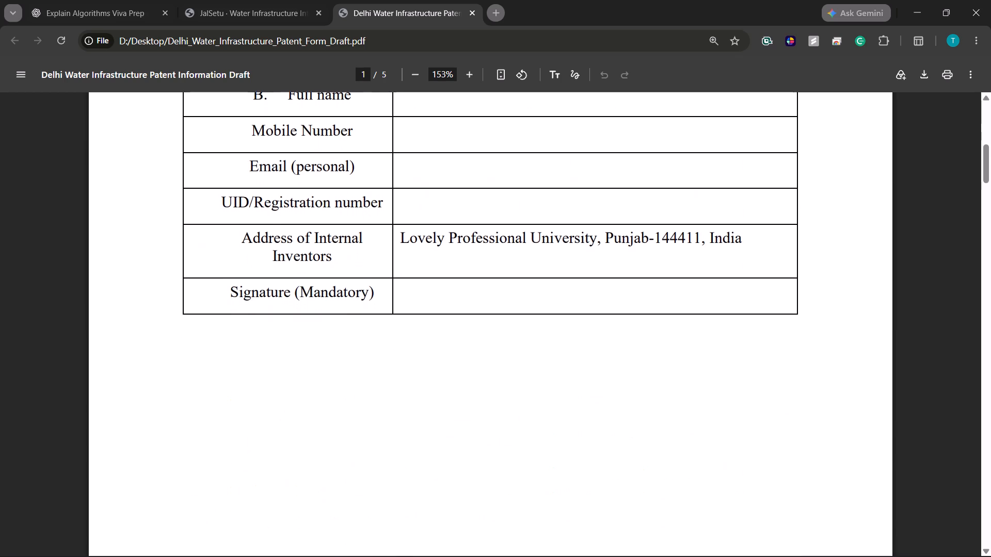
scroll(593, 242, up, 4)
scroll(600, 297, down, 9)
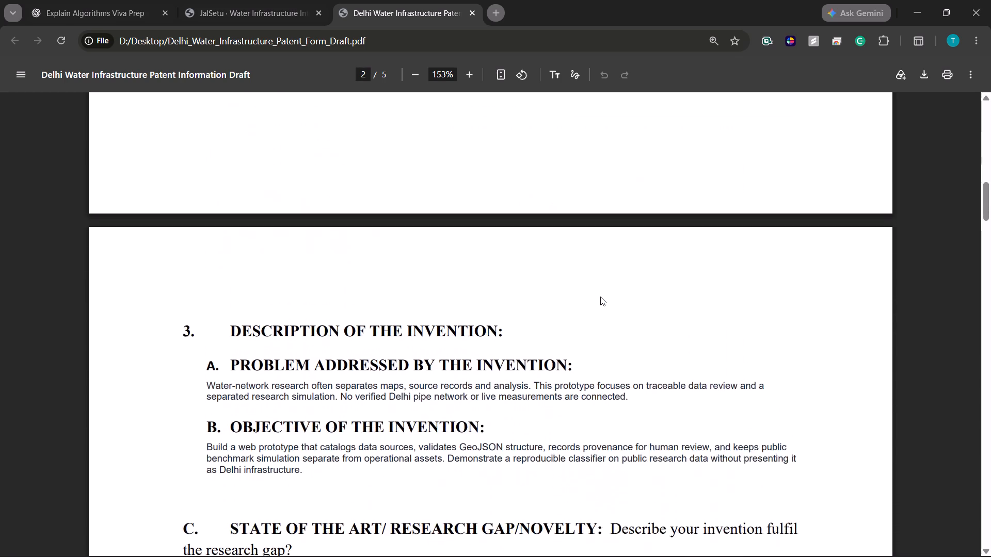
scroll(600, 297, down, 2)
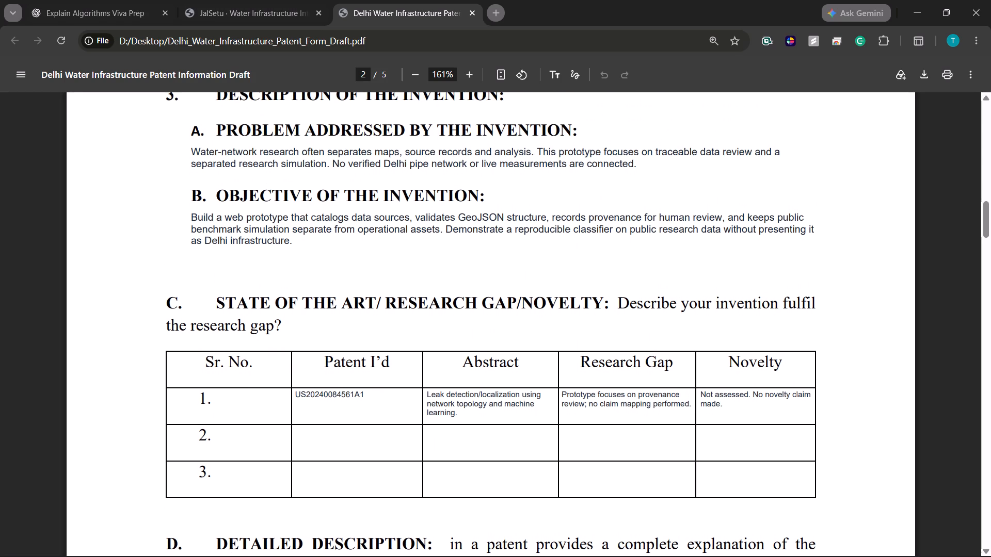
Look through the draft's state-of-the-art table, detailed description, results, prototype and existing data answers, returning to the description's start.
scroll(683, 407, down, 6)
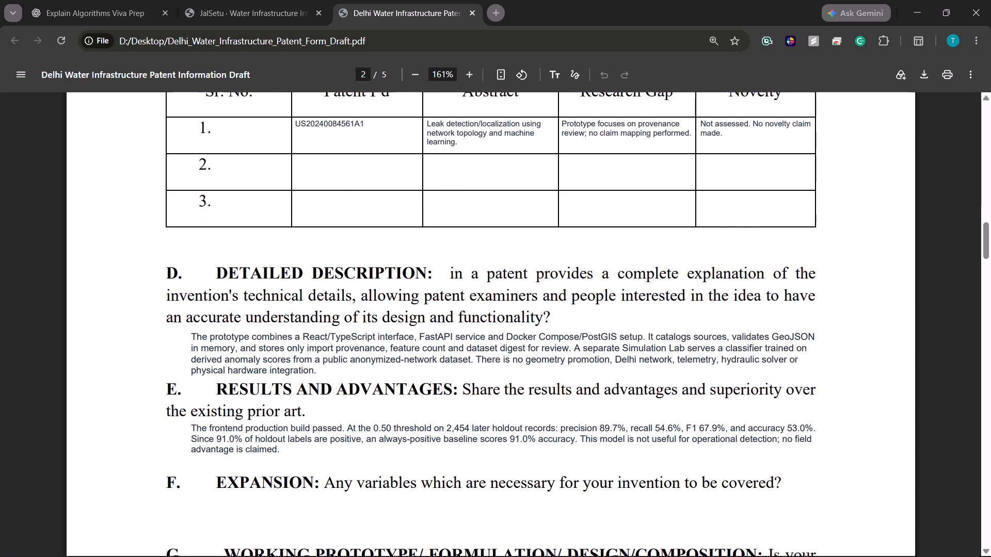
scroll(683, 407, down, 2)
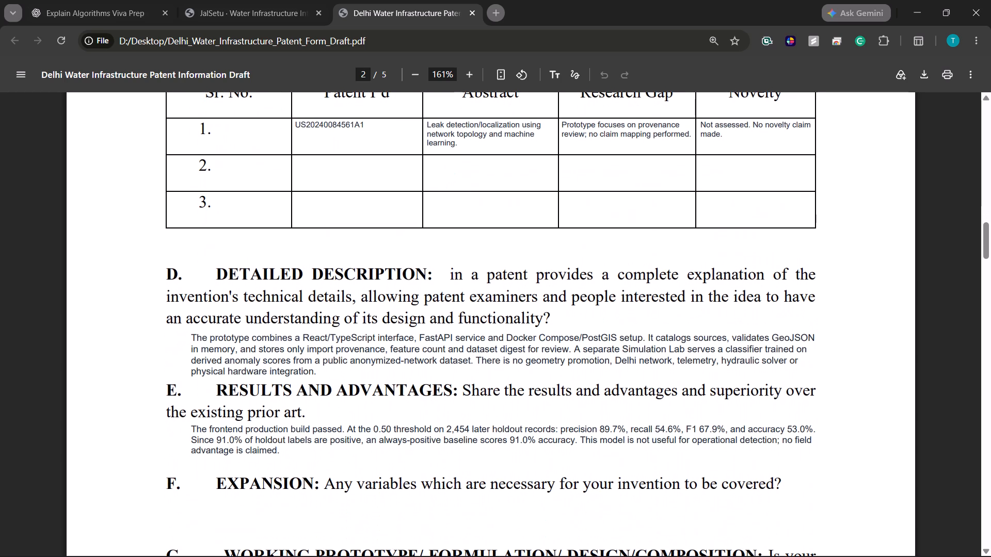
scroll(683, 407, down, 1)
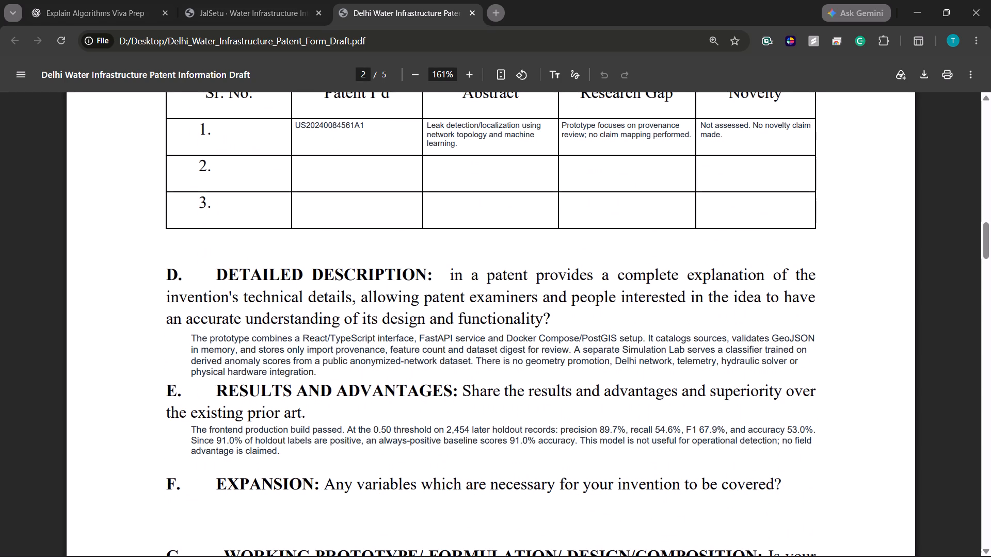
scroll(683, 407, down, 8)
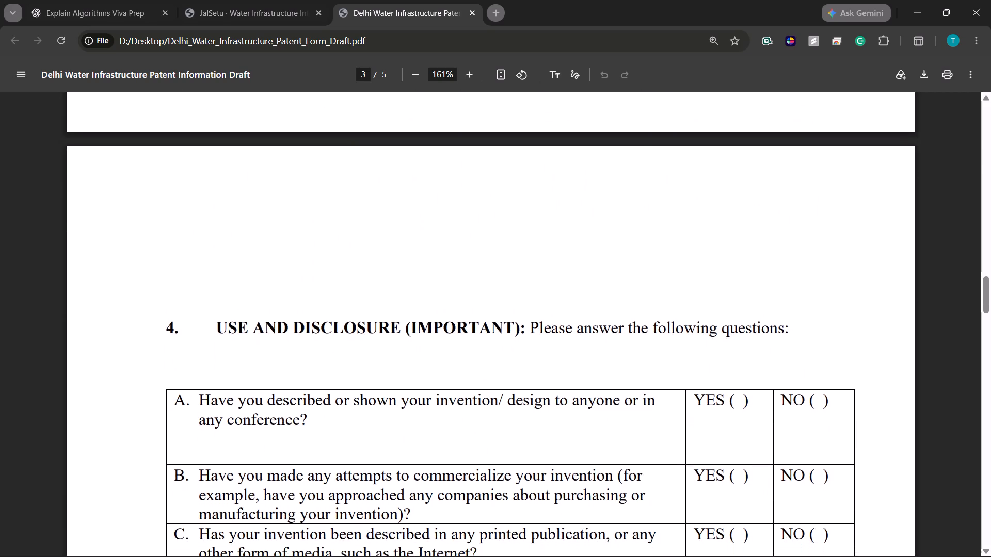
scroll(683, 407, up, 5)
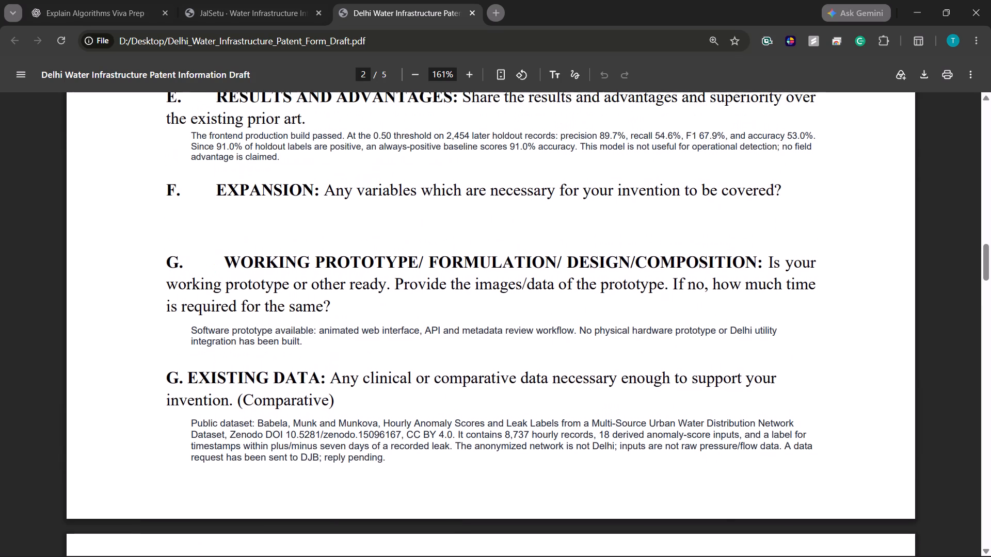
scroll(683, 407, up, 3)
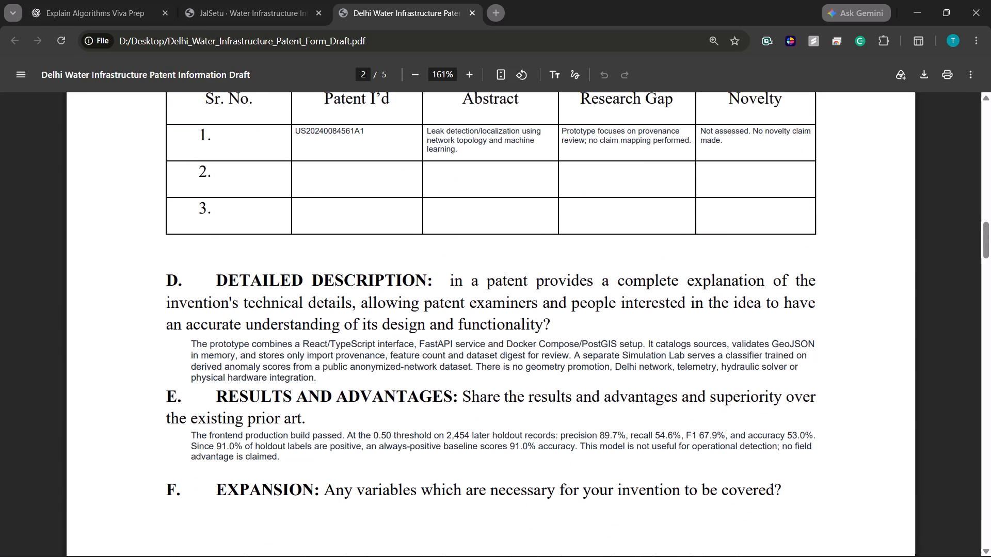
scroll(683, 407, up, 2)
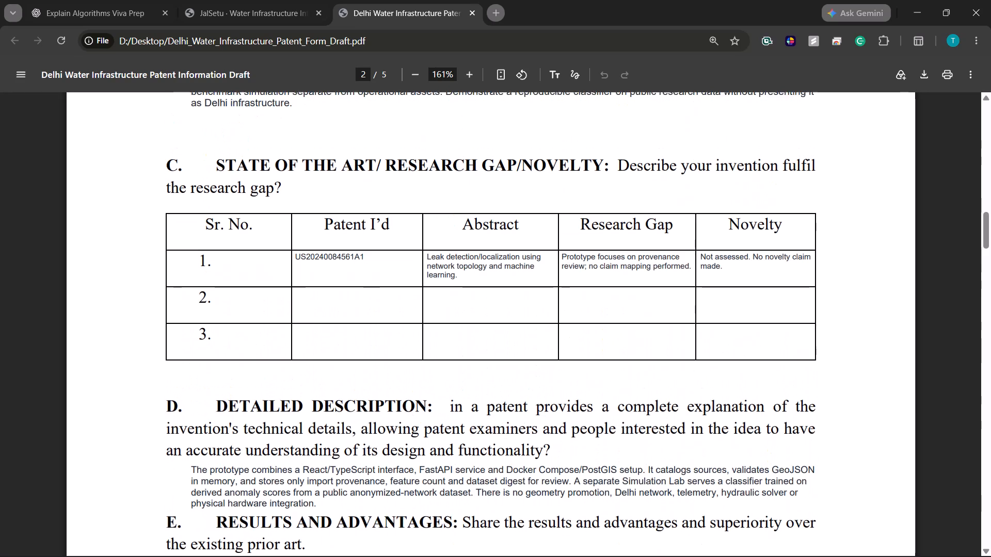
scroll(683, 407, up, 3)
Reread the draft's problem, objective, state-of-the-art table, detailed description and results sections on page 2.
scroll(683, 407, down, 1)
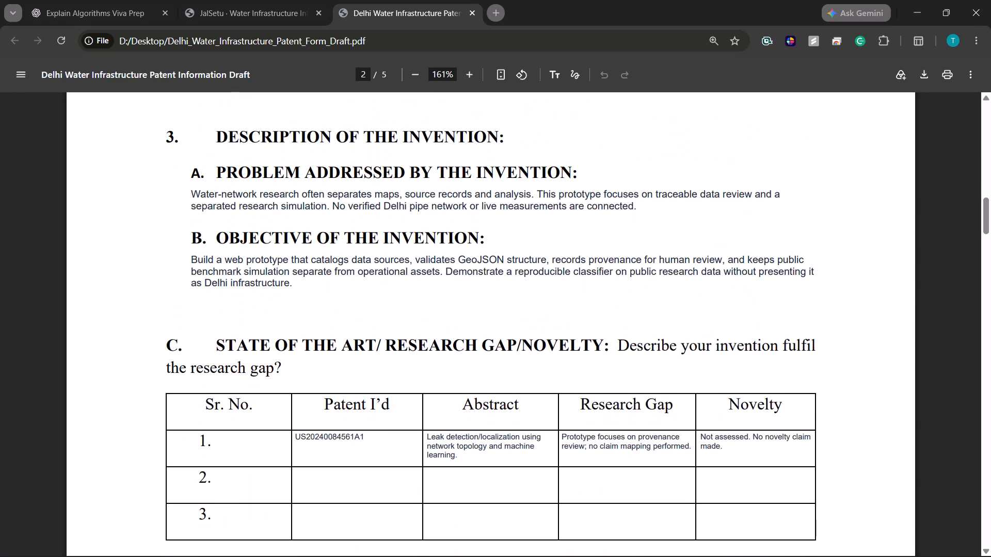
scroll(683, 407, down, 1)
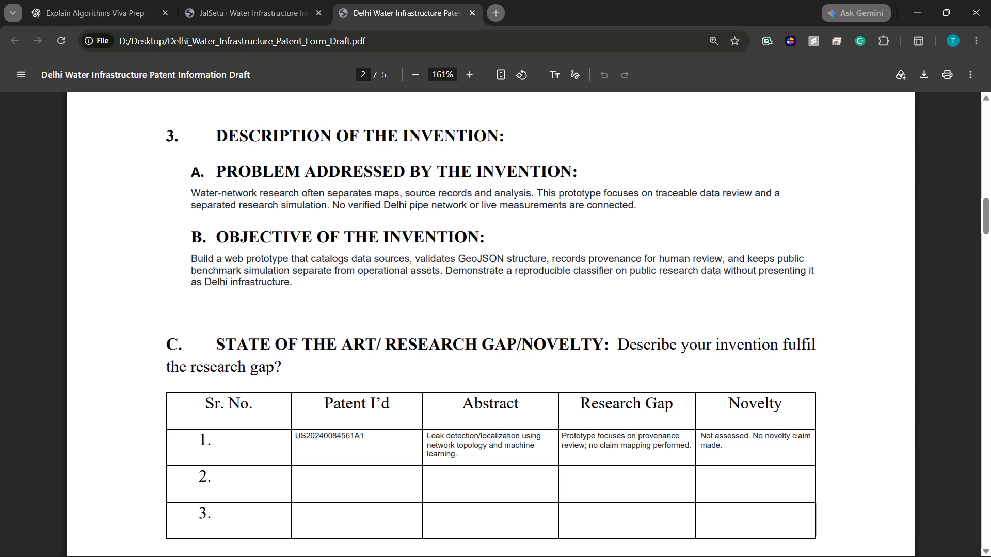
scroll(653, 265, down, 4)
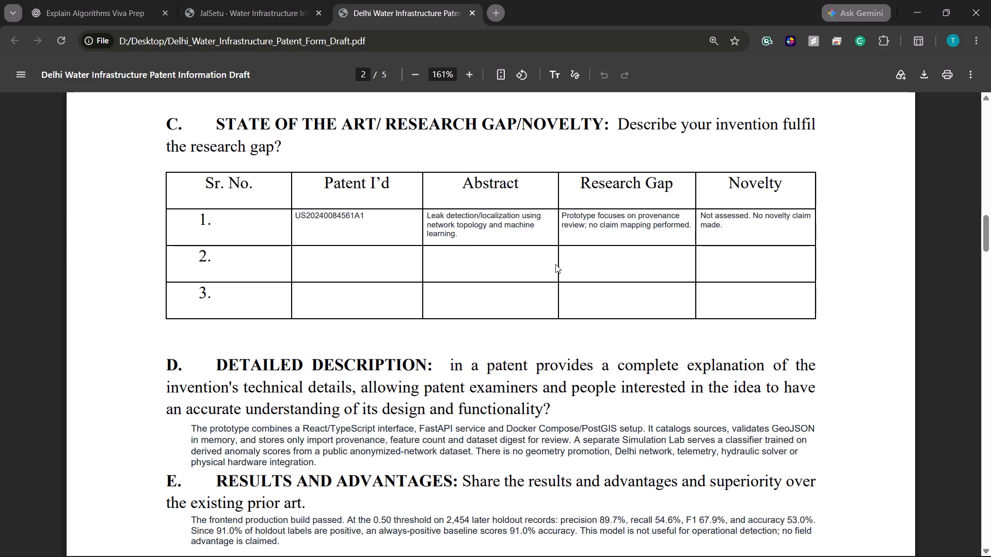
scroll(555, 264, down, 5)
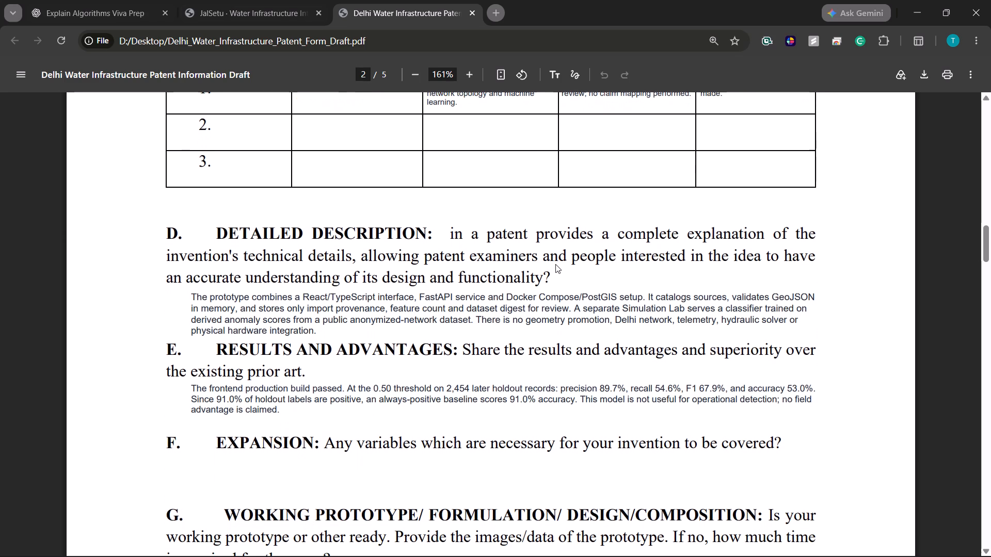
scroll(555, 264, down, 2)
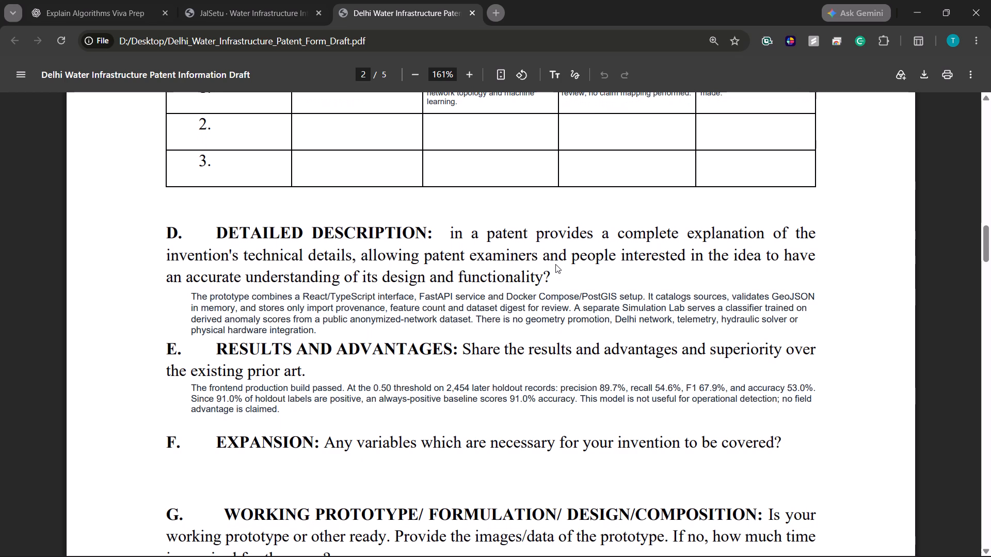
scroll(555, 264, down, 1)
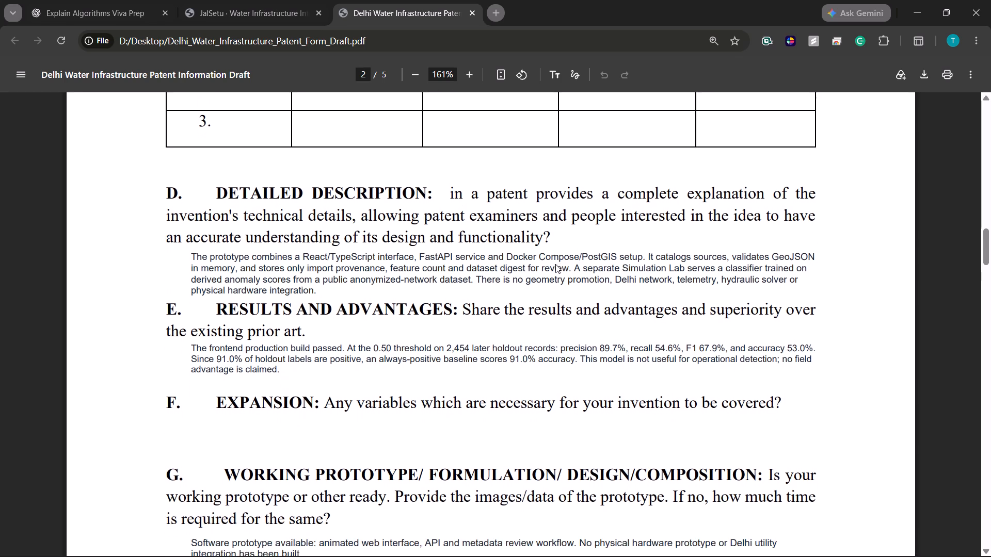
scroll(555, 264, down, 1)
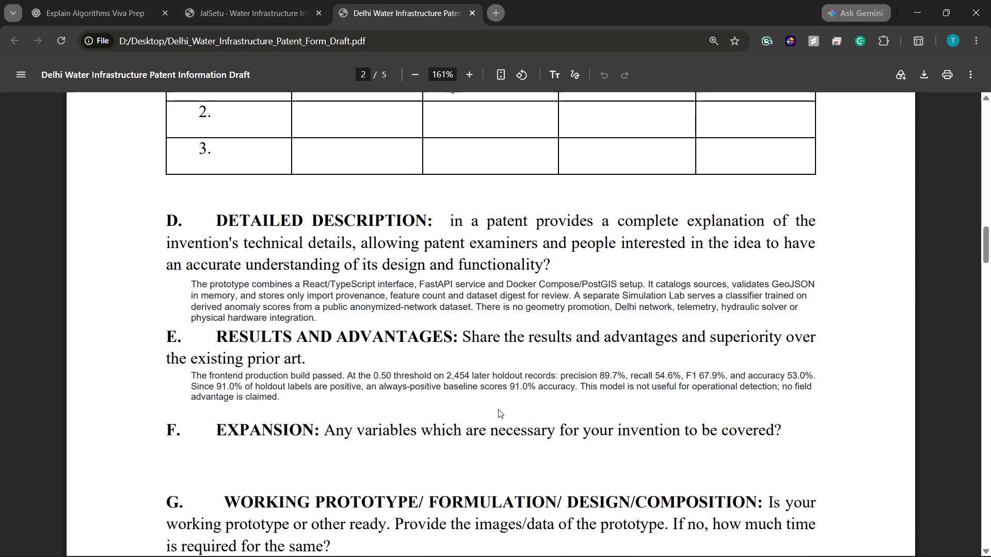
Switch to the JalSetu website and view its Map & assets page.
click(262, 0)
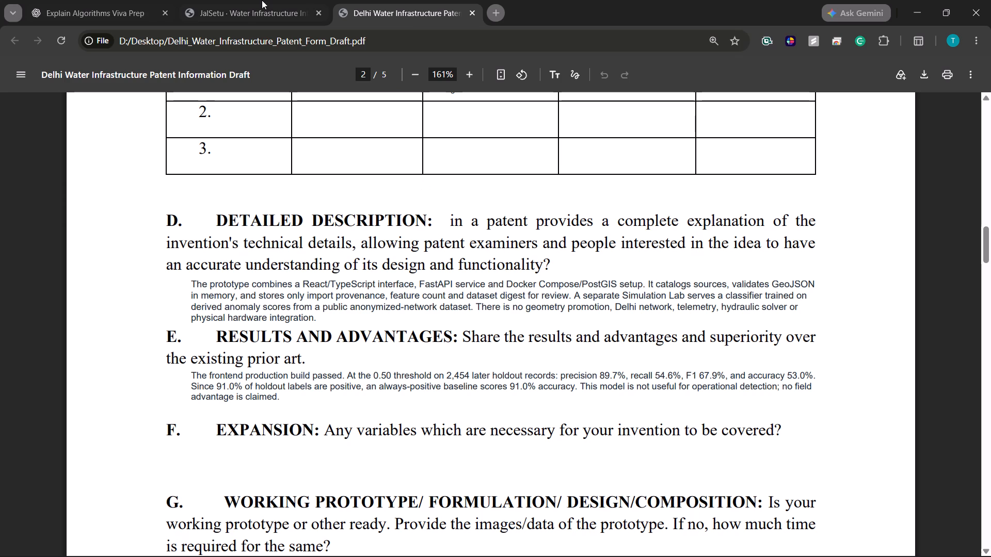
click(403, 76)
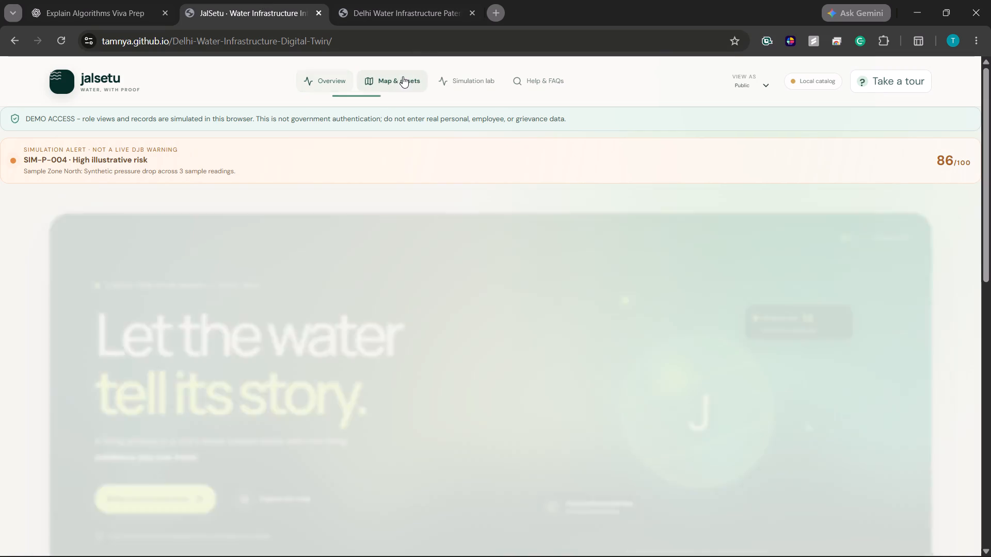
scroll(493, 343, down, 1)
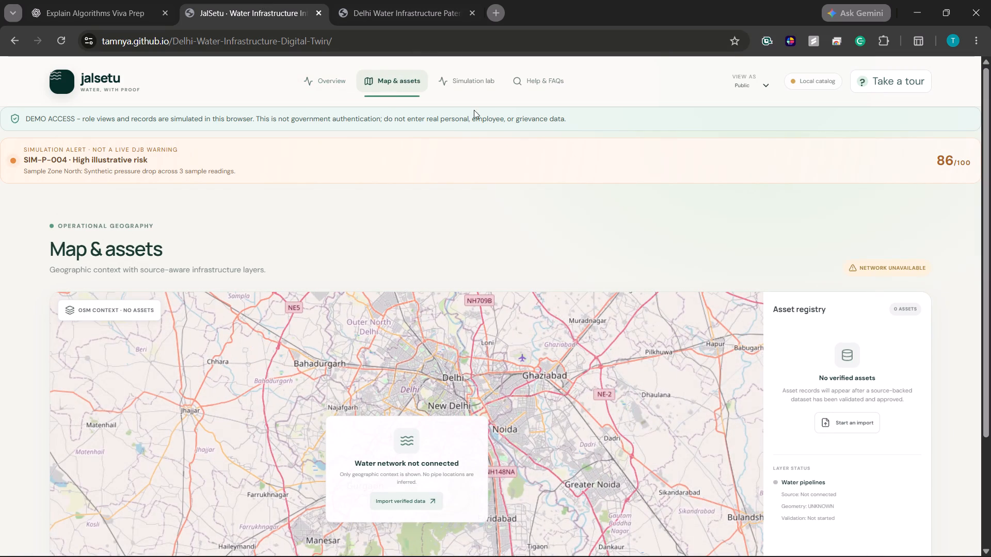
View the Simulation lab's benchmark results for the Subtle leak-proximity case and the Noisy normal case.
click(472, 82)
scroll(650, 309, down, 1)
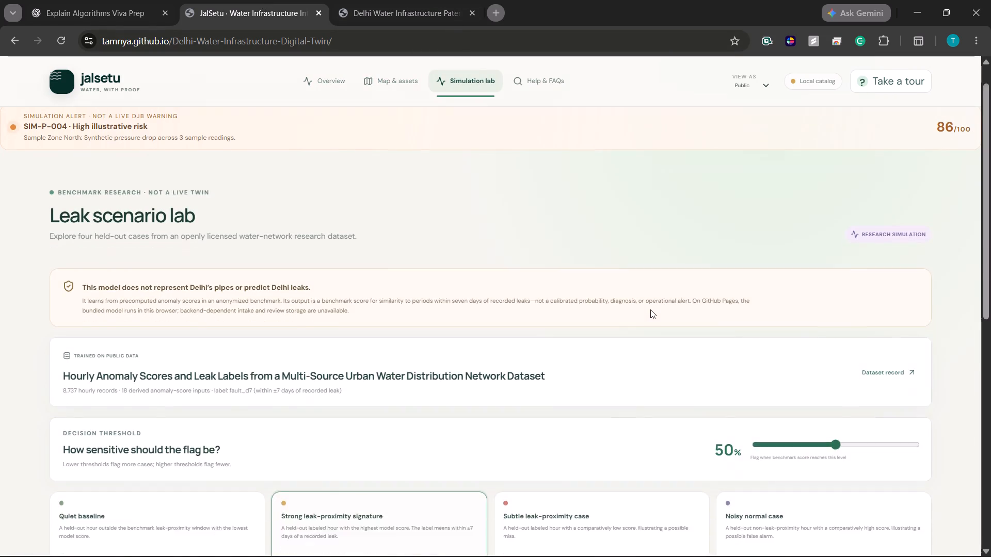
scroll(650, 309, down, 1)
scroll(766, 321, down, 2)
click(660, 284)
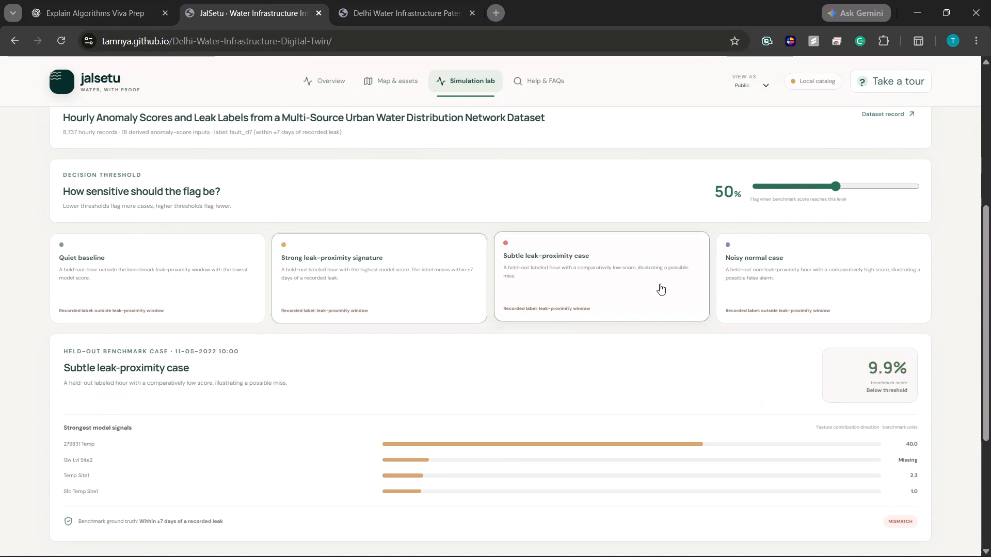
click(789, 294)
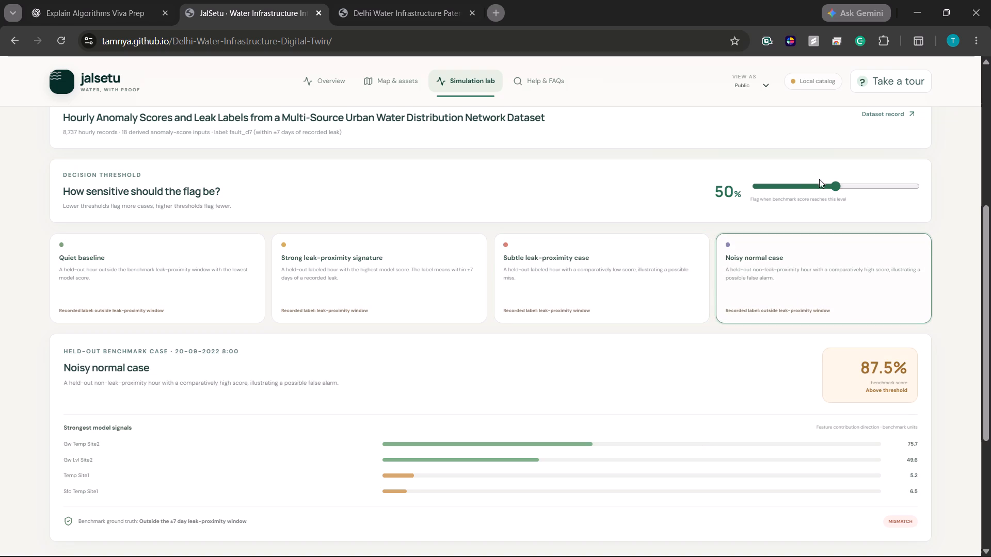
Lower the leak scenario decision threshold to 25%.
drag(820, 183, 788, 187)
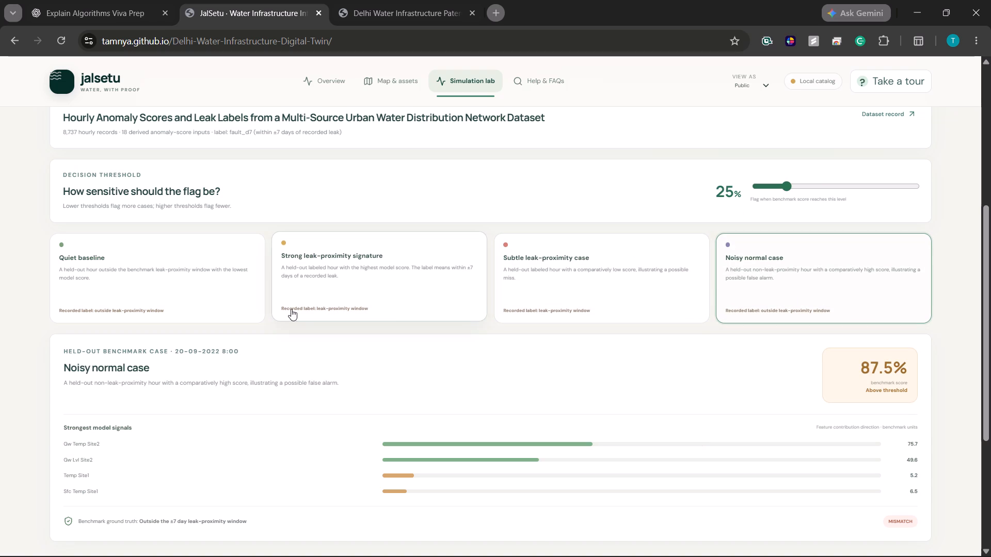
Look over the Help & FAQs page with its sample grievance form and frequently asked questions.
scroll(533, 191, up, 3)
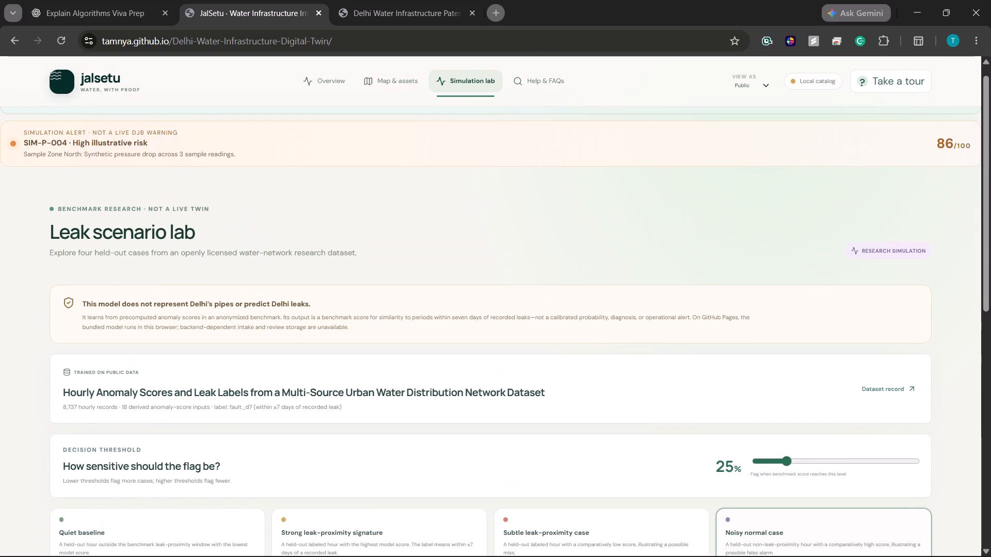
click(550, 79)
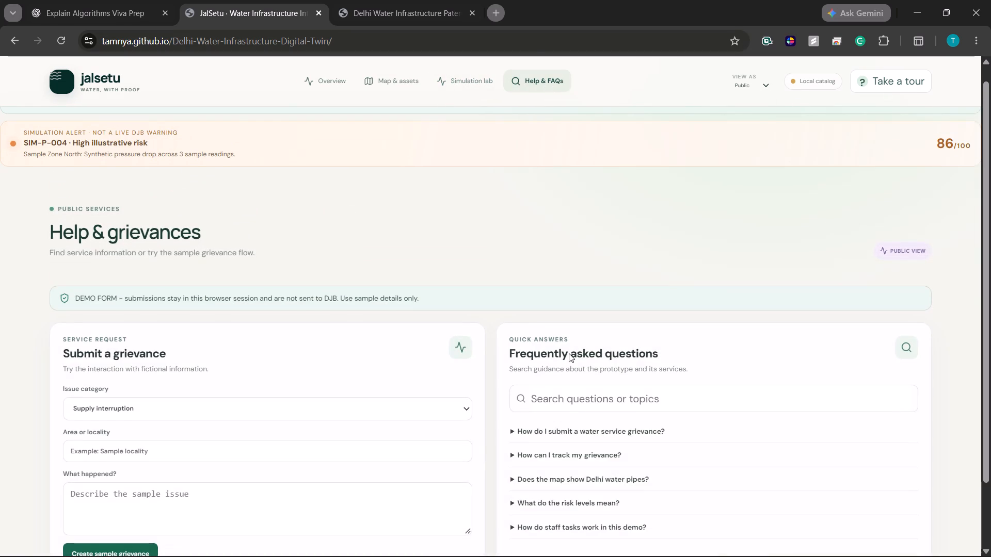
scroll(586, 447, down, 4)
scroll(671, 179, up, 2)
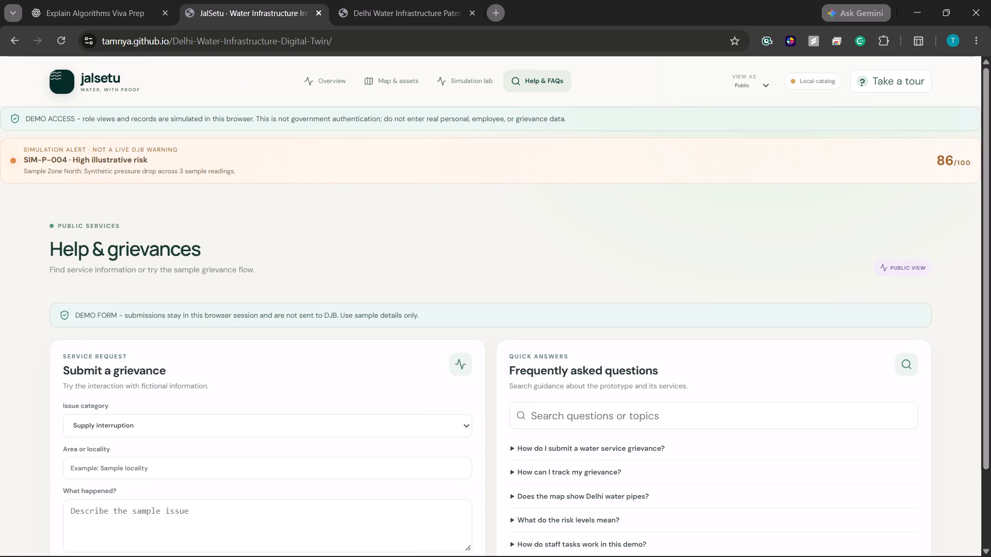
Switch the site to the Employee role and look over the employee dashboard's assigned tasks.
click(759, 87)
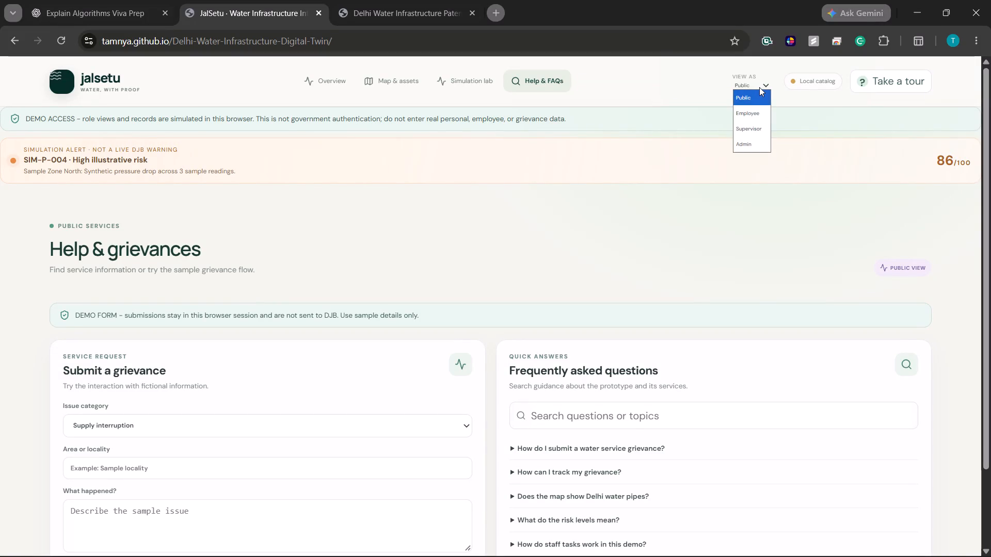
click(752, 116)
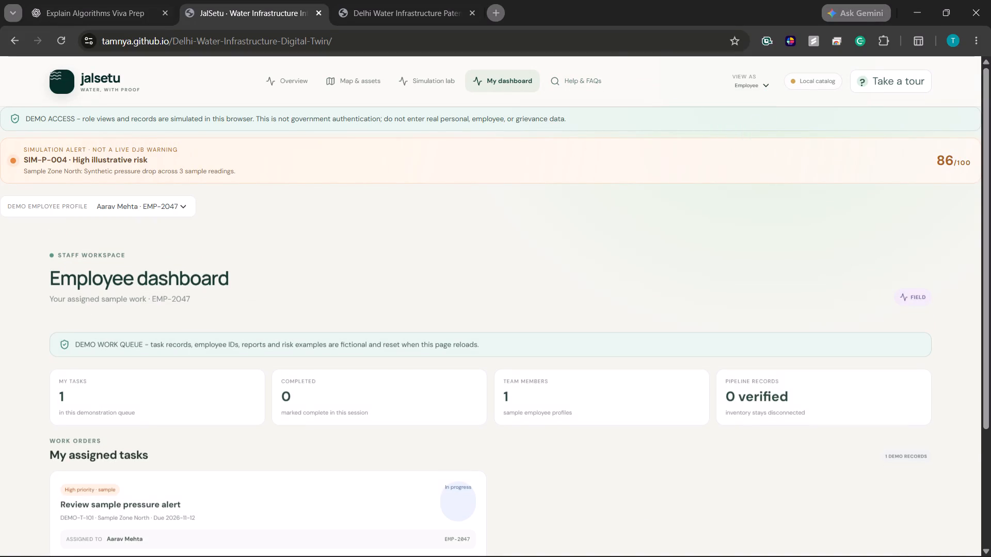
scroll(478, 293, down, 3)
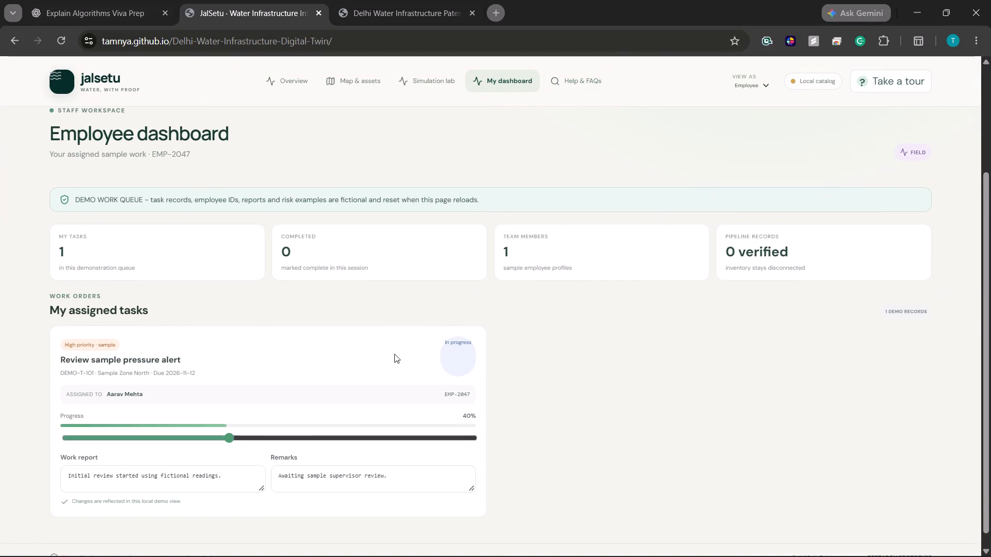
Switch the site to the Supervisor role and look through the task assignment form and team task register.
click(756, 79)
click(756, 85)
click(752, 128)
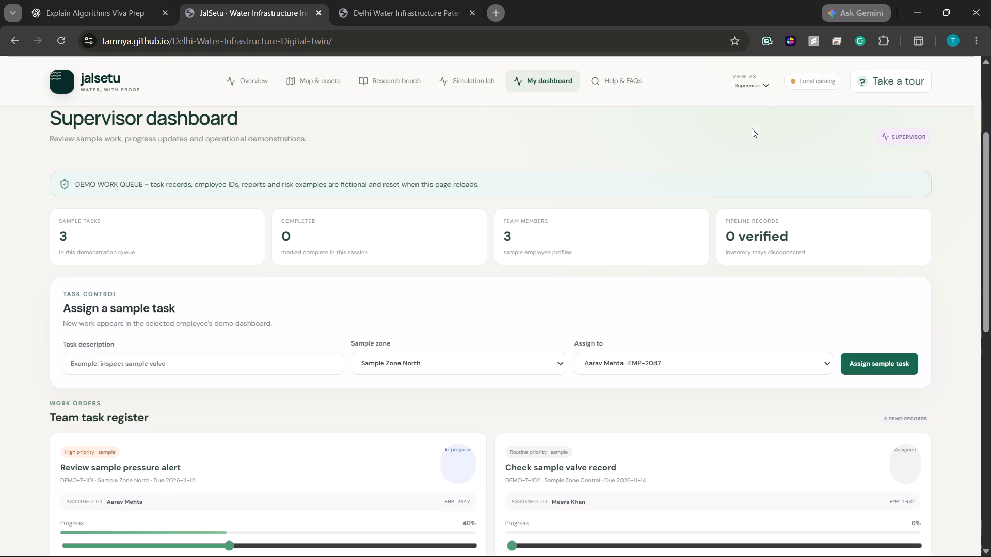
scroll(630, 329, down, 3)
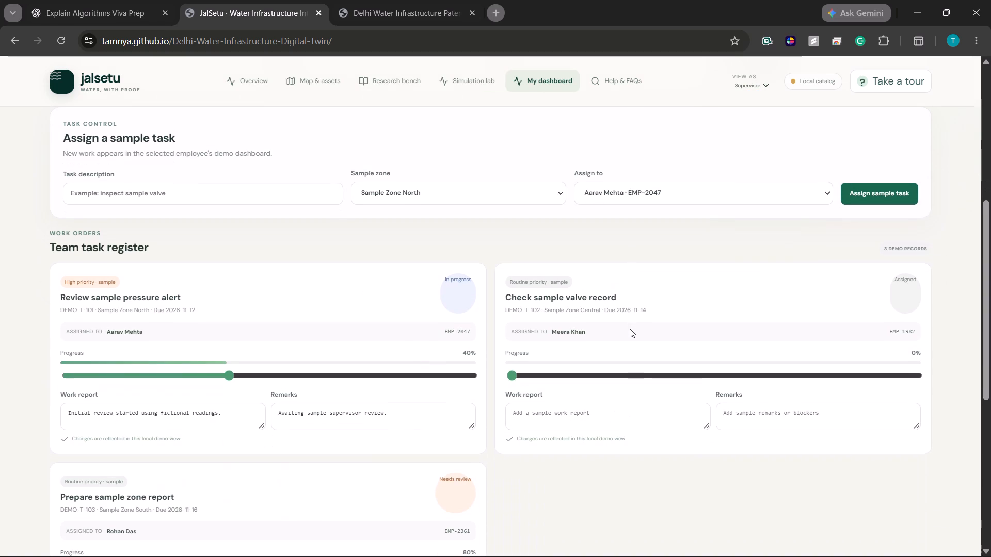
scroll(653, 438, down, 1)
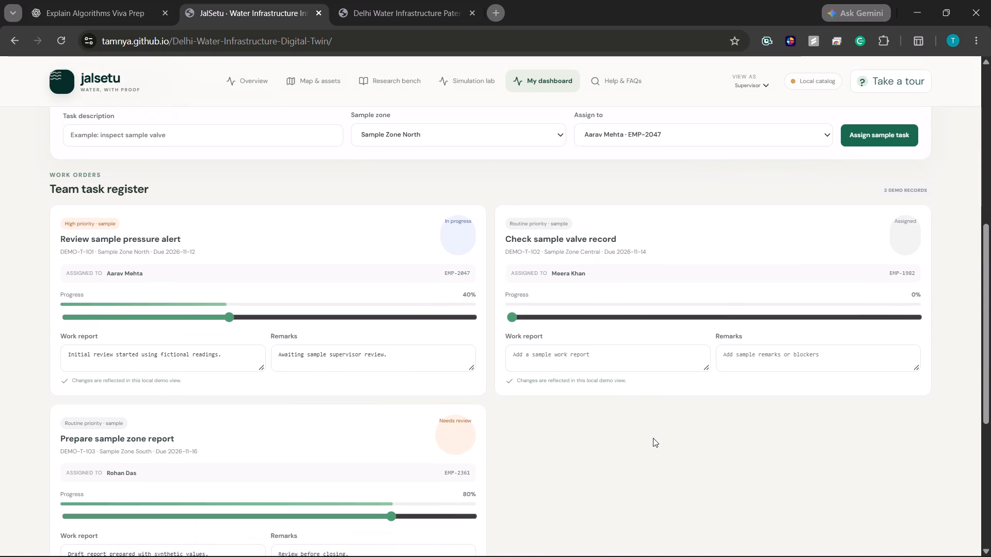
View the Map & assets page in the Supervisor role.
click(306, 79)
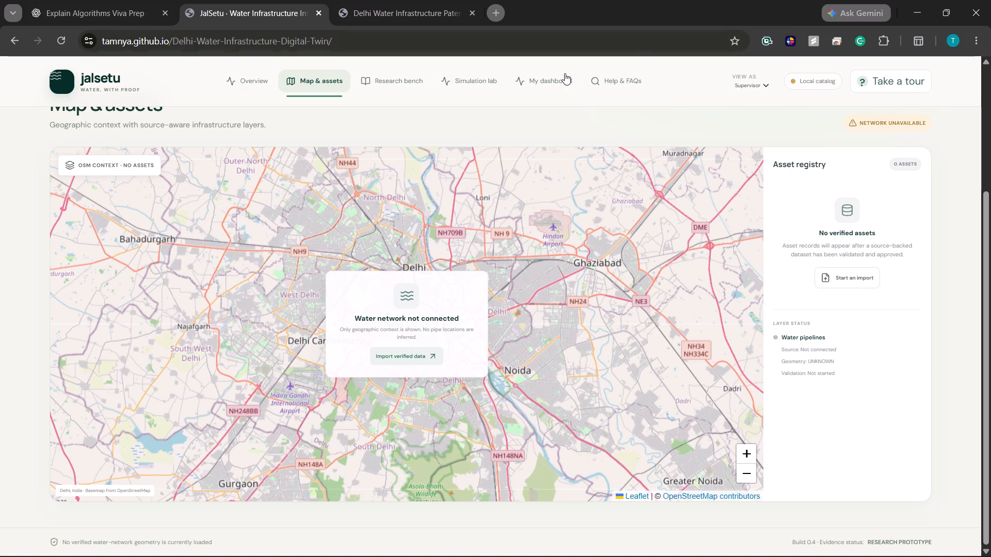
Switch the site's role view to Admin.
click(742, 87)
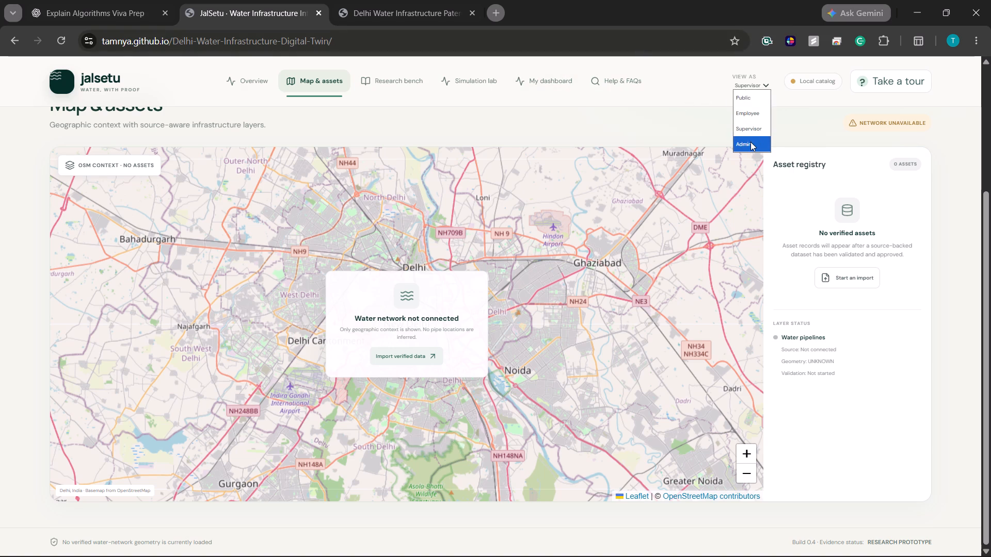
click(750, 142)
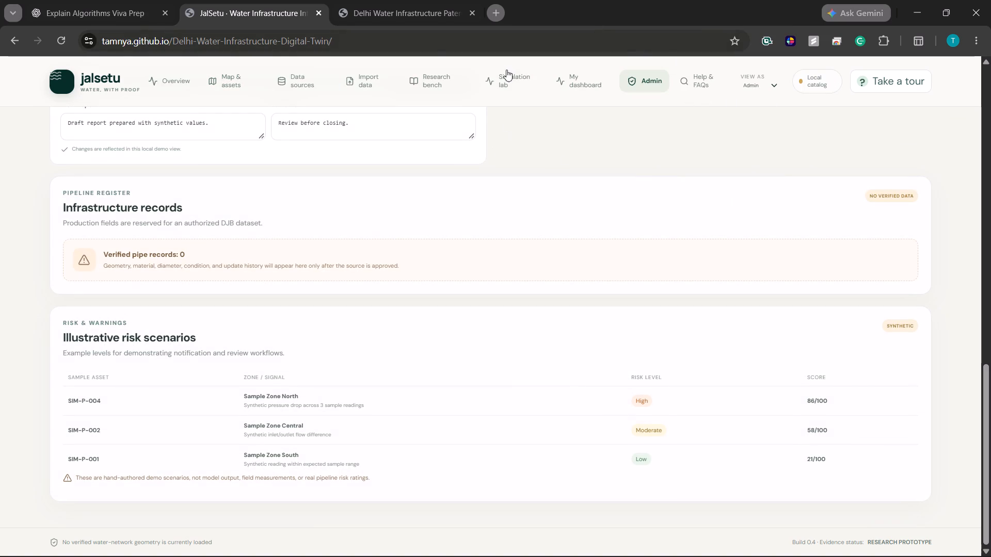
Examine the public benchmark dataset records on the Research bench page.
click(442, 80)
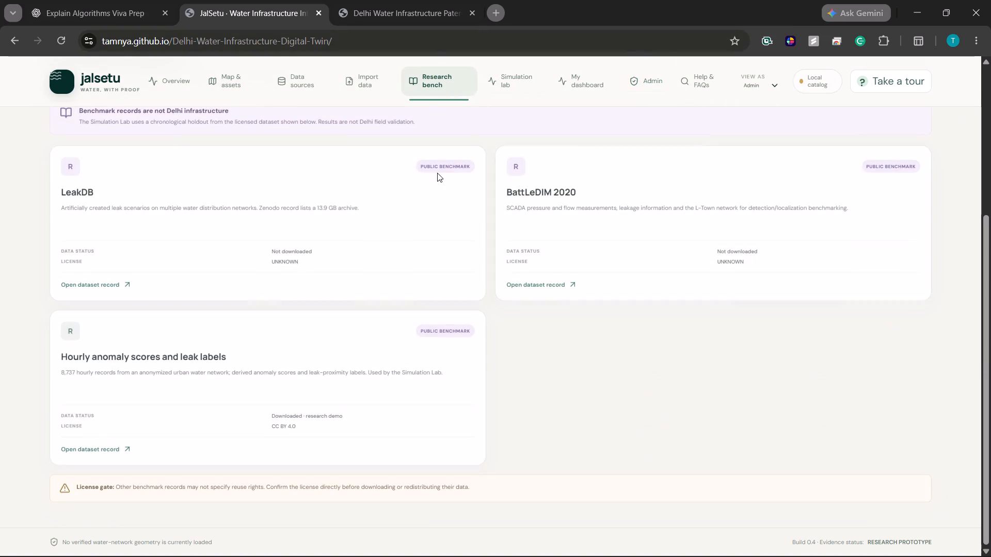
scroll(445, 191, left, 2)
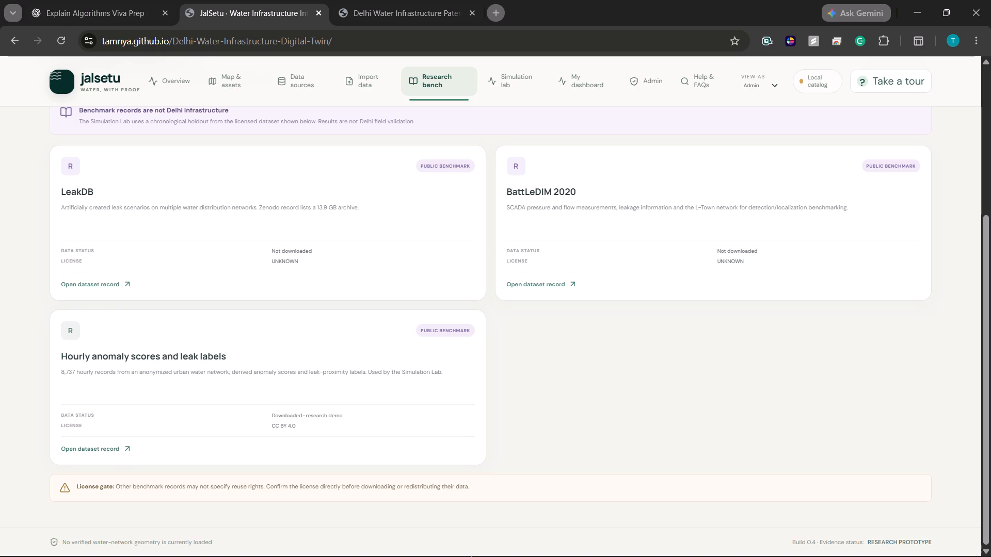
Open the Zenodo dataset record for Hourly anomaly scores and leak labels, and return to the Research bench page.
click(115, 451)
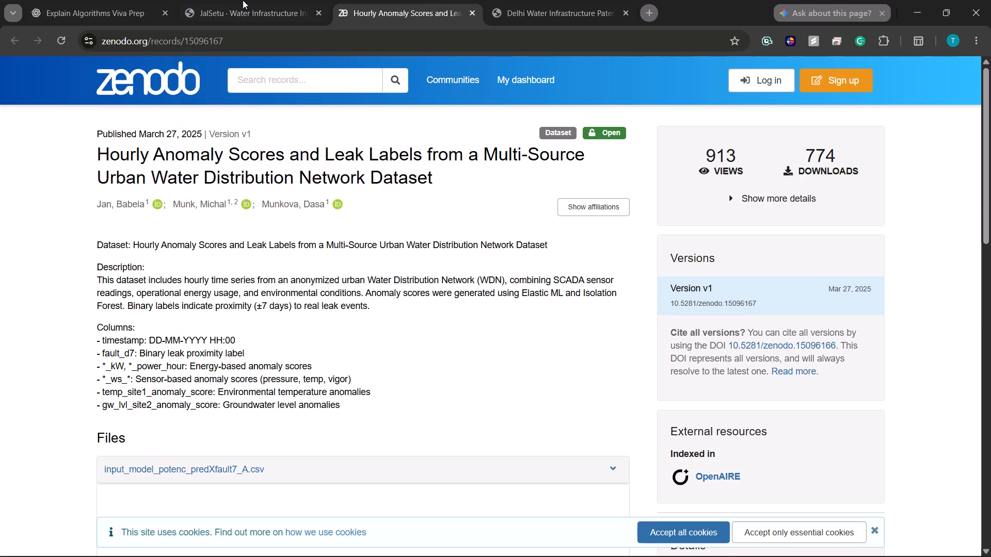
click(261, 10)
scroll(390, 314, up, 2)
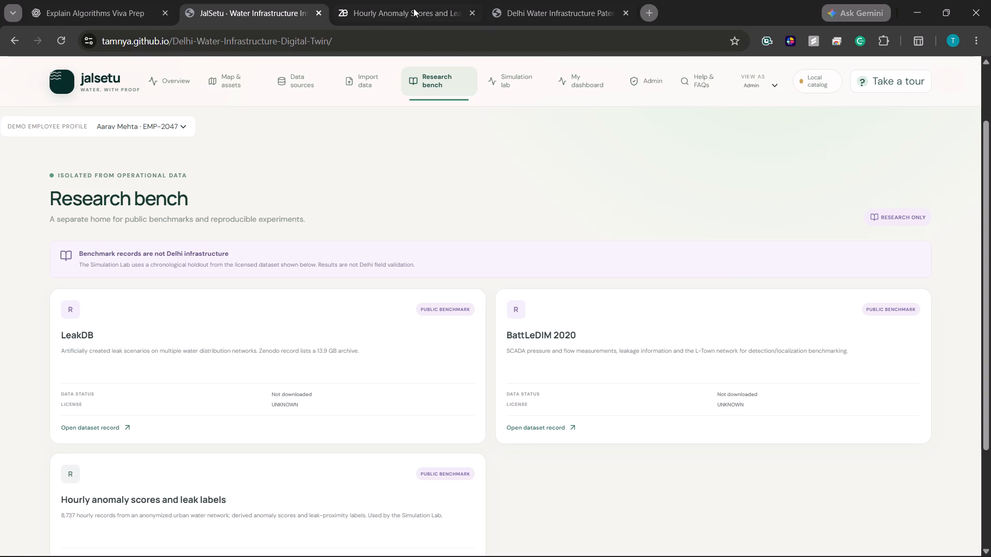
Read through the patent form draft PDF from the invention's problem and objective sections to the filing options and keywords.
click(547, 5)
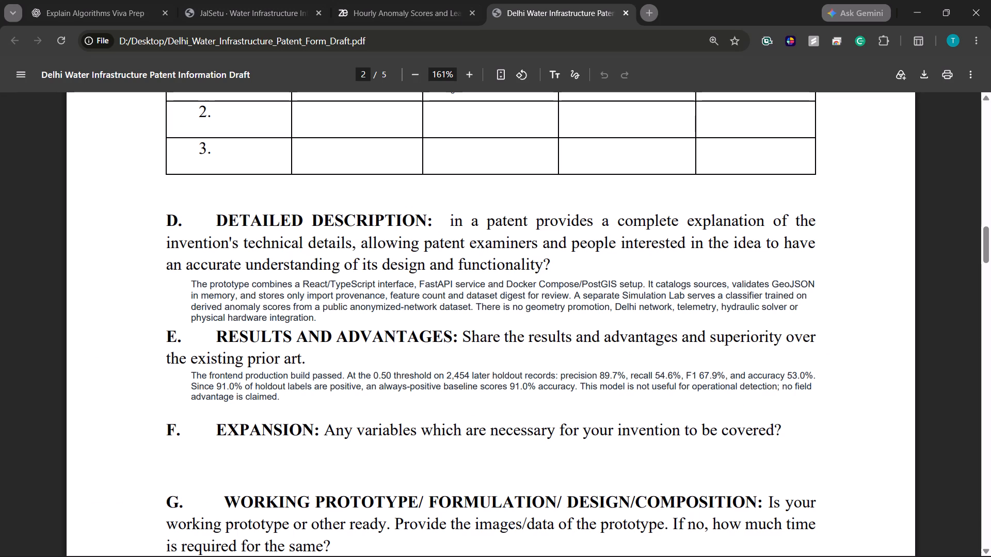
scroll(471, 305, up, 4)
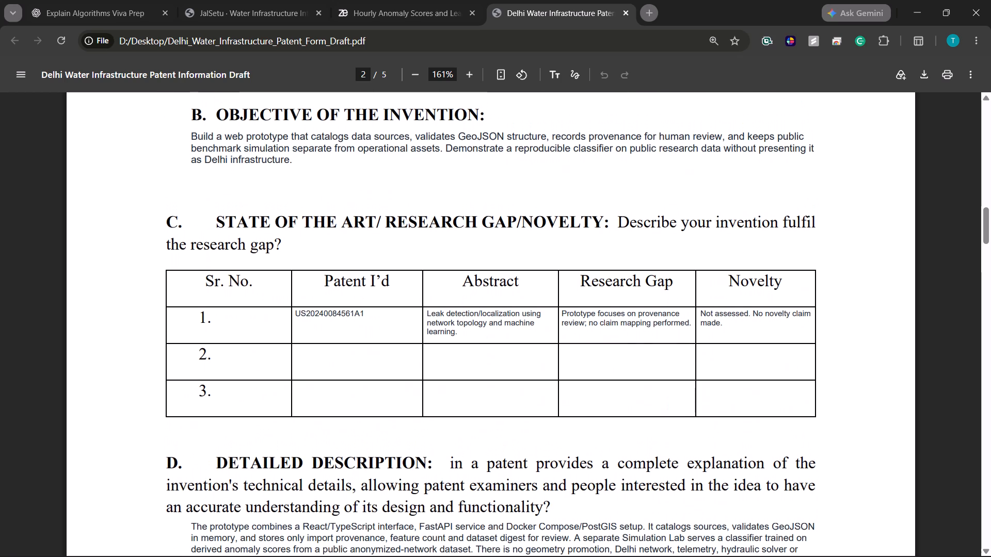
scroll(471, 305, down, 1)
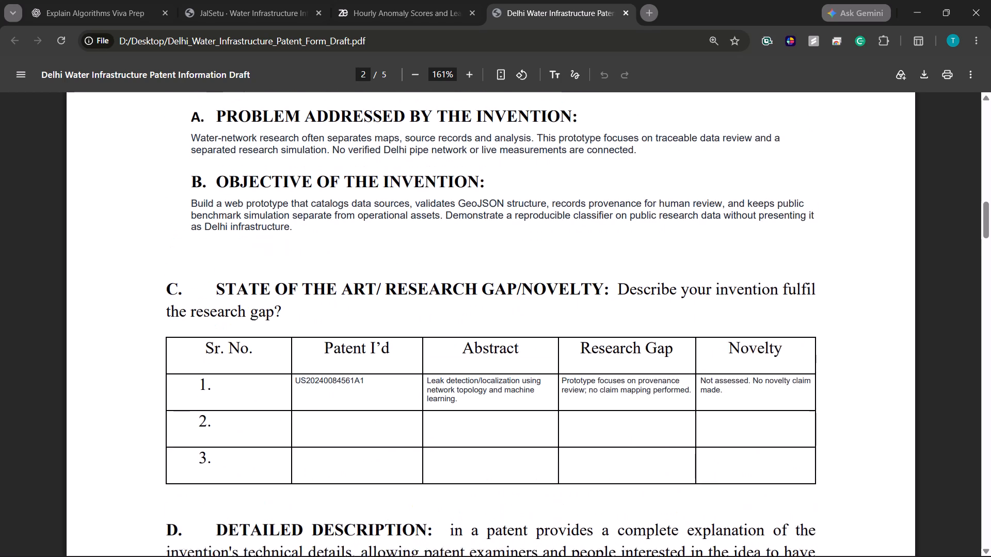
scroll(471, 305, down, 2)
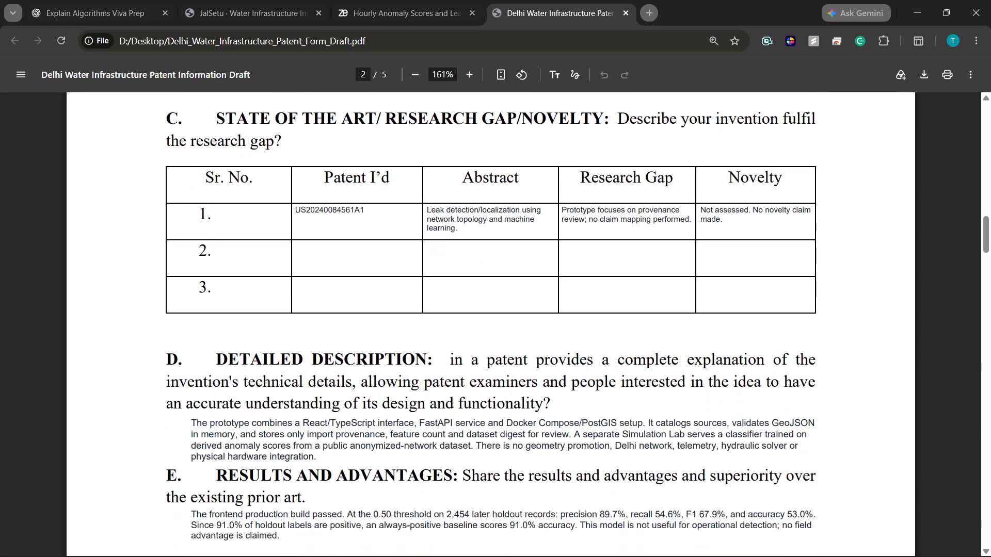
scroll(471, 305, down, 3)
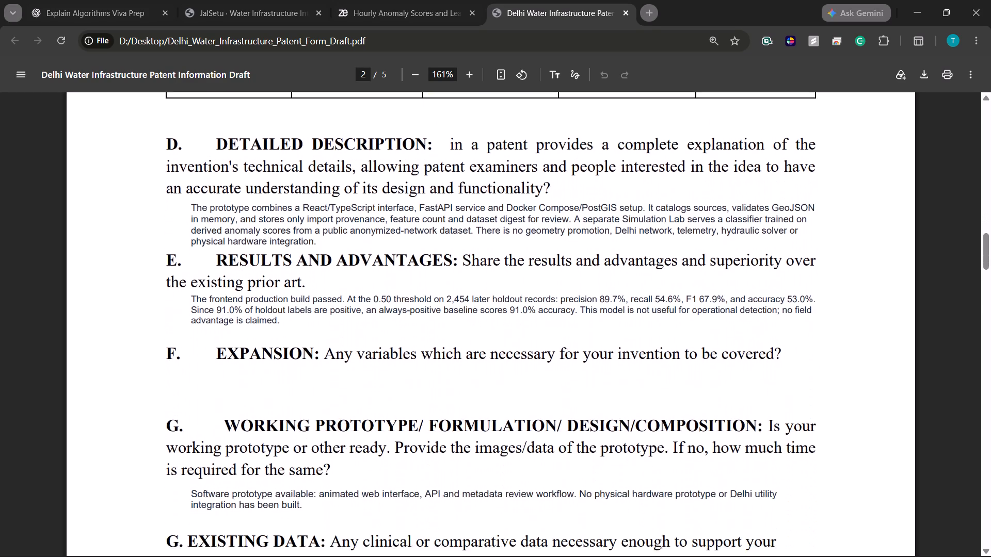
scroll(471, 305, down, 2)
scroll(561, 364, down, 1)
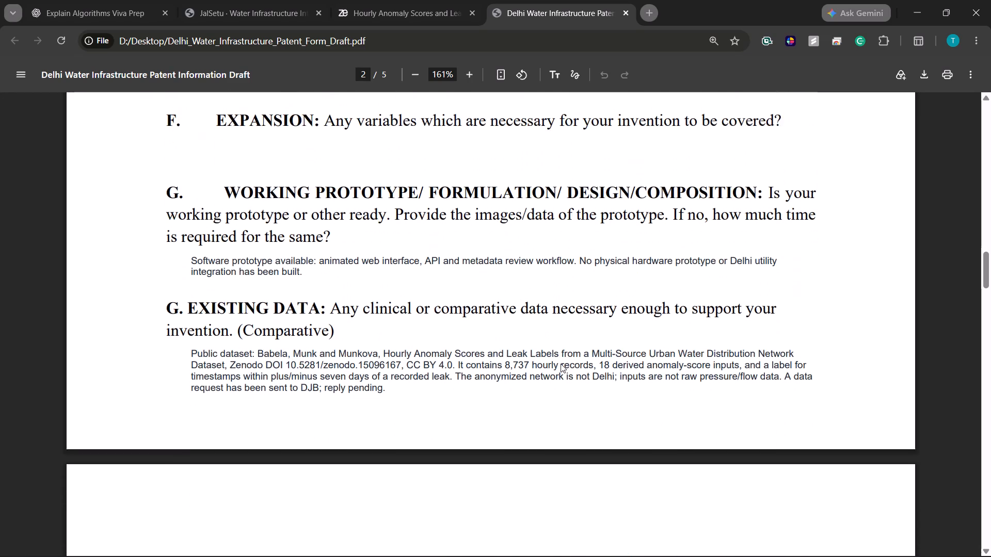
scroll(561, 364, down, 5)
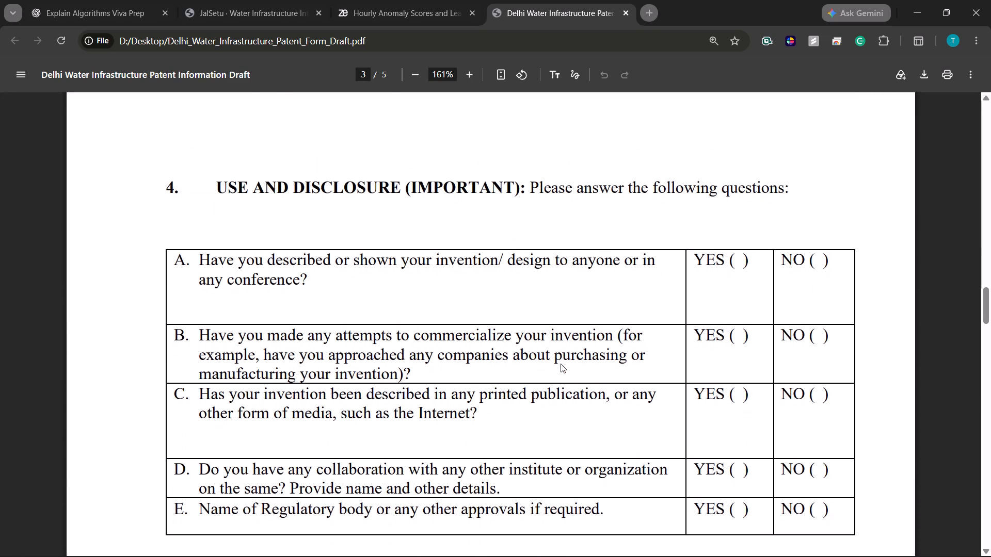
scroll(561, 364, down, 4)
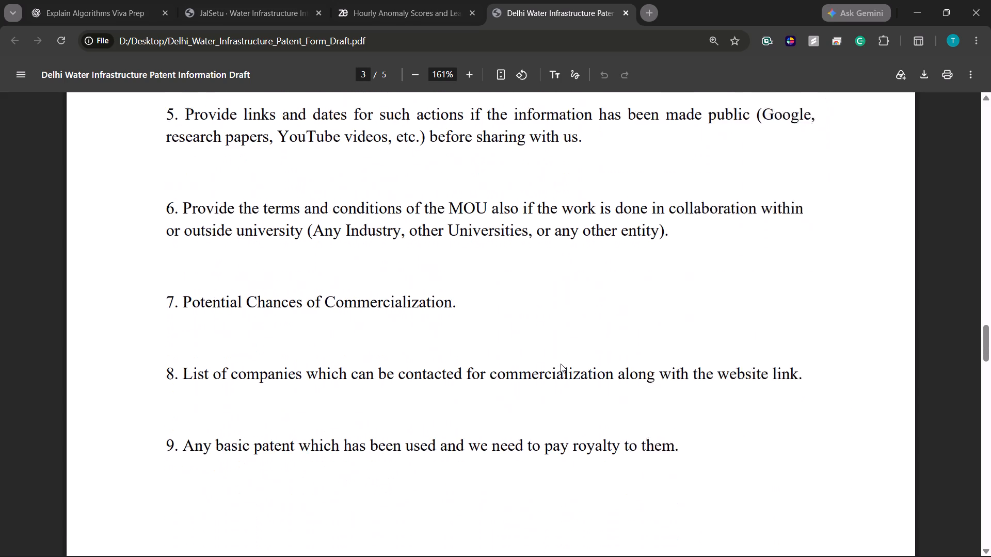
scroll(561, 364, down, 6)
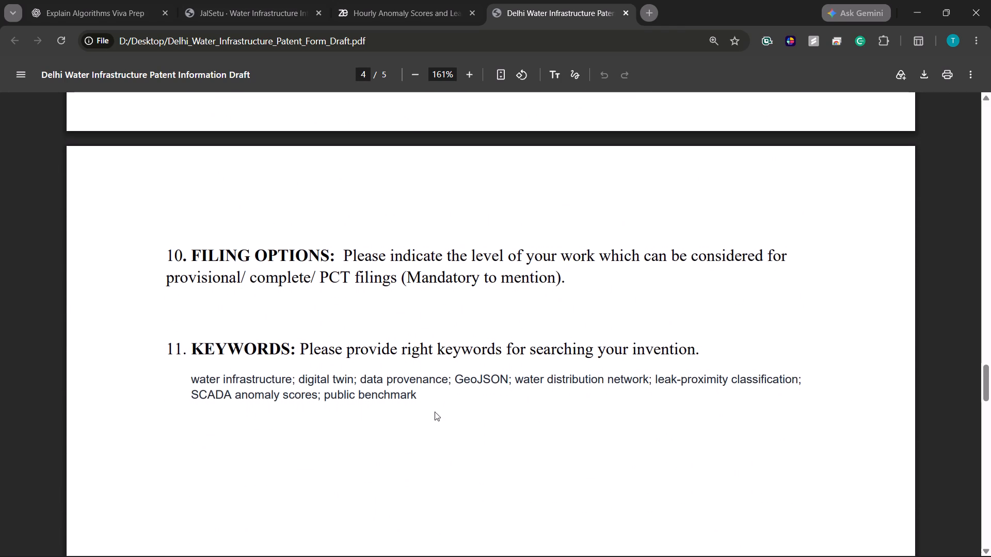
Go back through the patent draft's existing data, results, detailed description, inventor details and research gap table.
scroll(411, 398, up, 9)
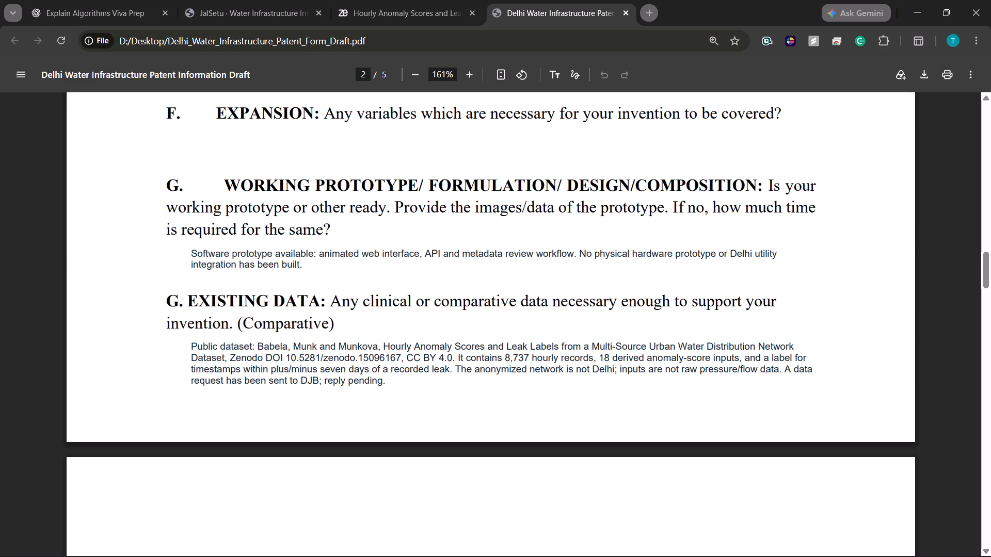
scroll(397, 261, up, 3)
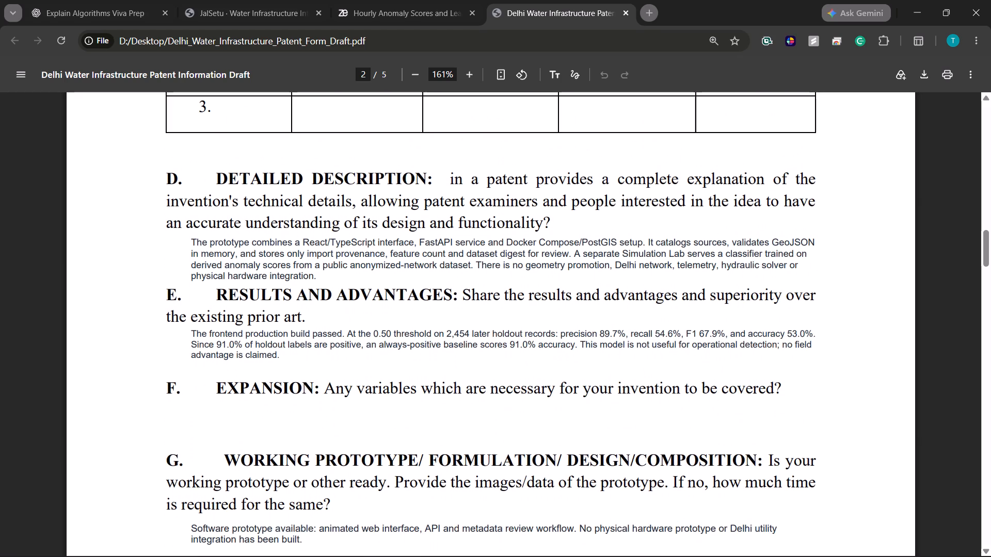
scroll(490, 291, up, 1)
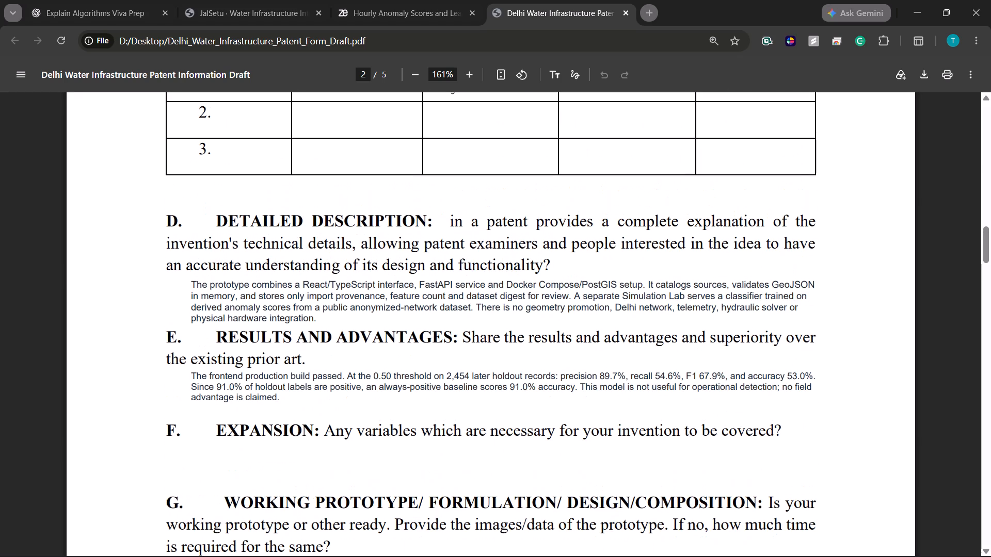
scroll(490, 291, up, 6)
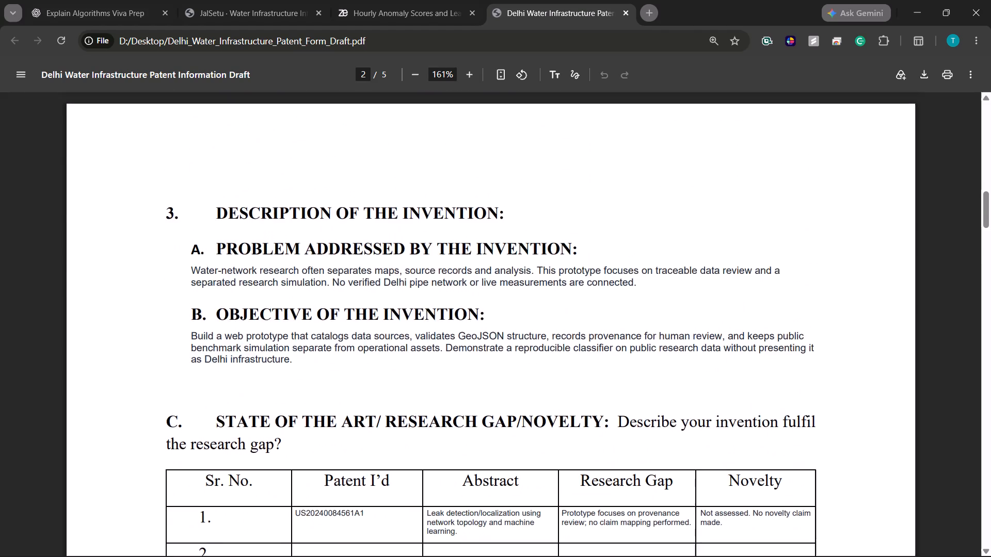
scroll(490, 291, up, 9)
scroll(490, 291, down, 6)
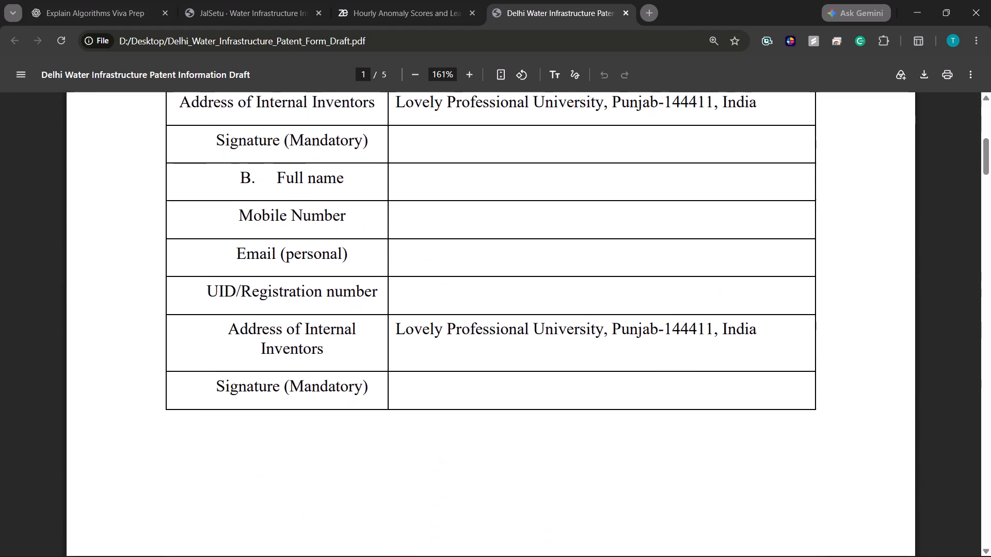
scroll(490, 291, down, 5)
scroll(490, 291, up, 1)
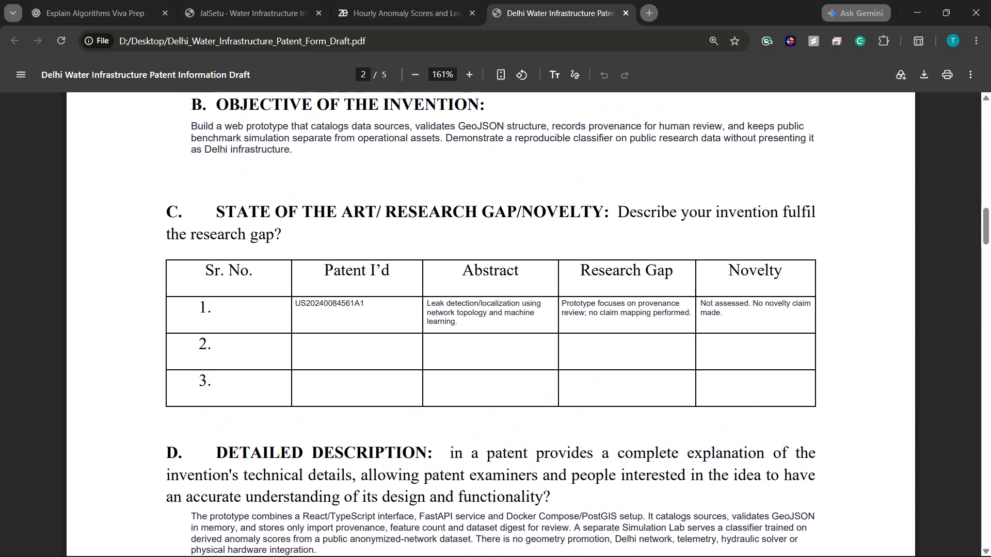
scroll(490, 291, up, 1)
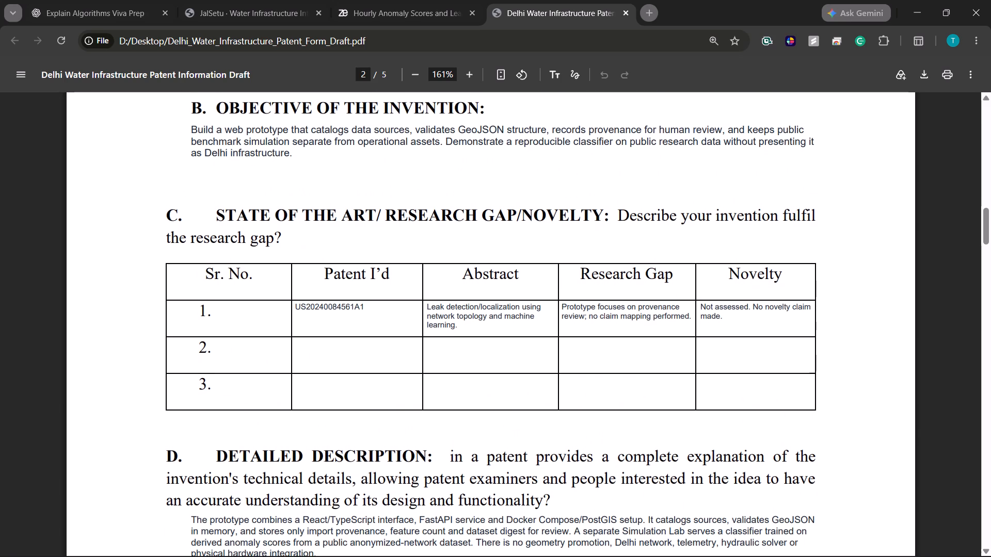
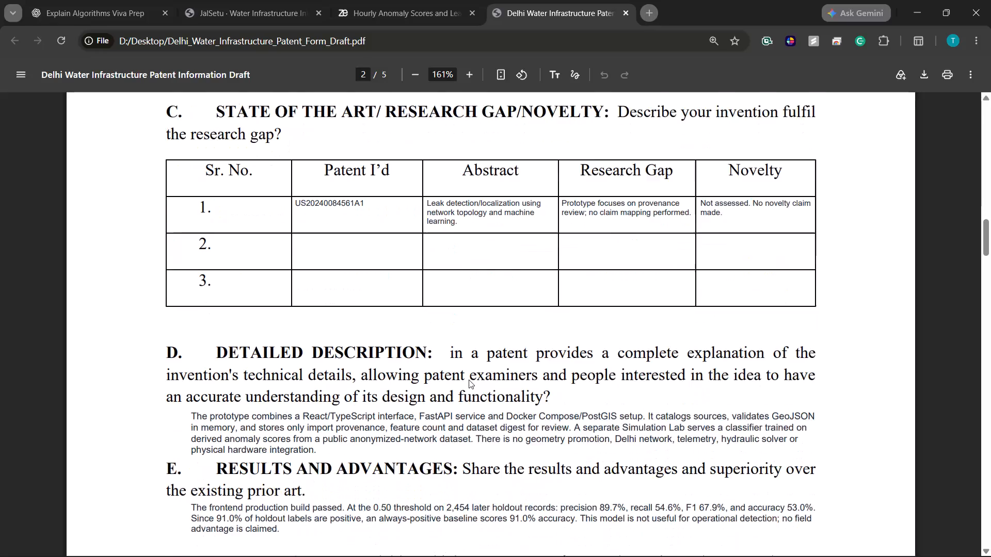
Read the patent draft from the detailed description and results through the existing data to the use and disclosure questions and items 5 to 7.
scroll(469, 380, down, 3)
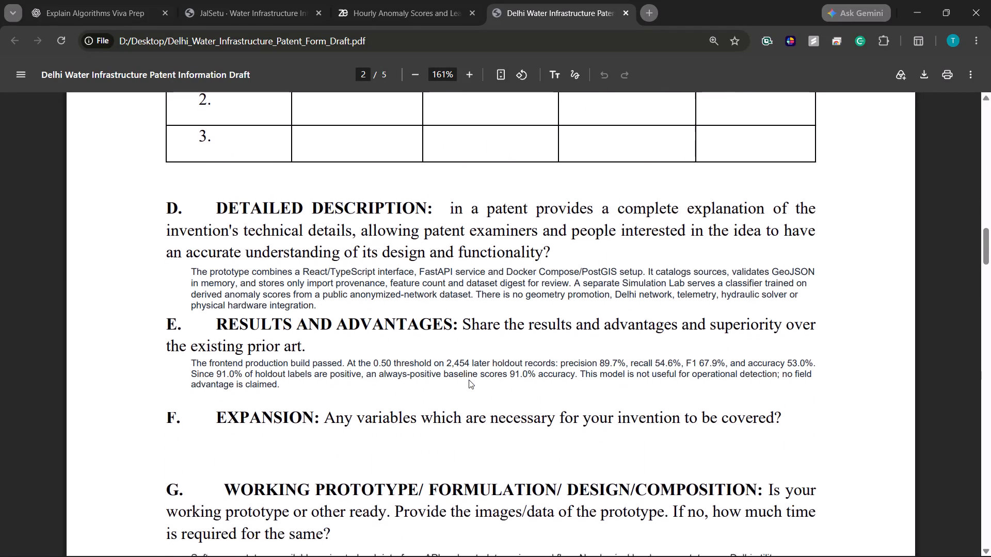
scroll(469, 380, down, 1)
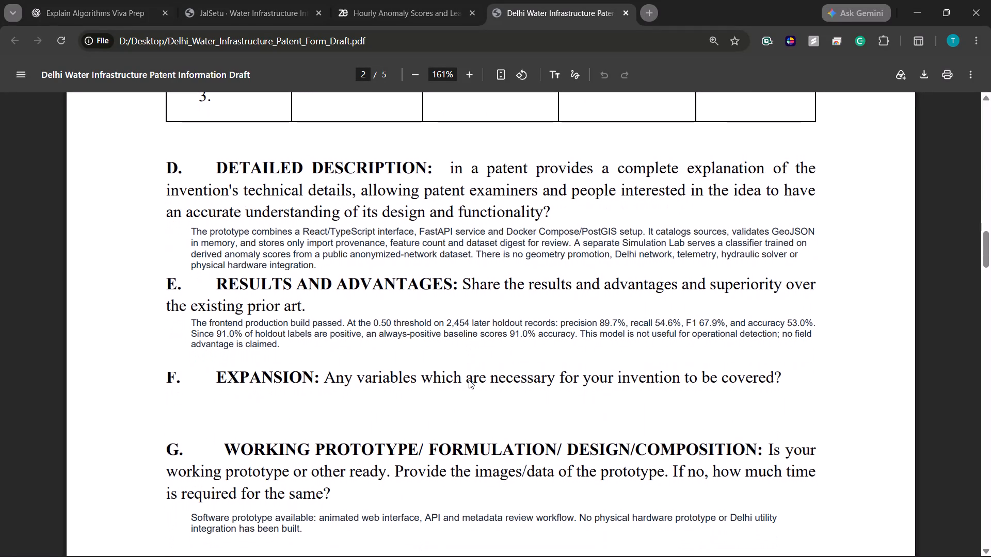
scroll(418, 297, up, 1)
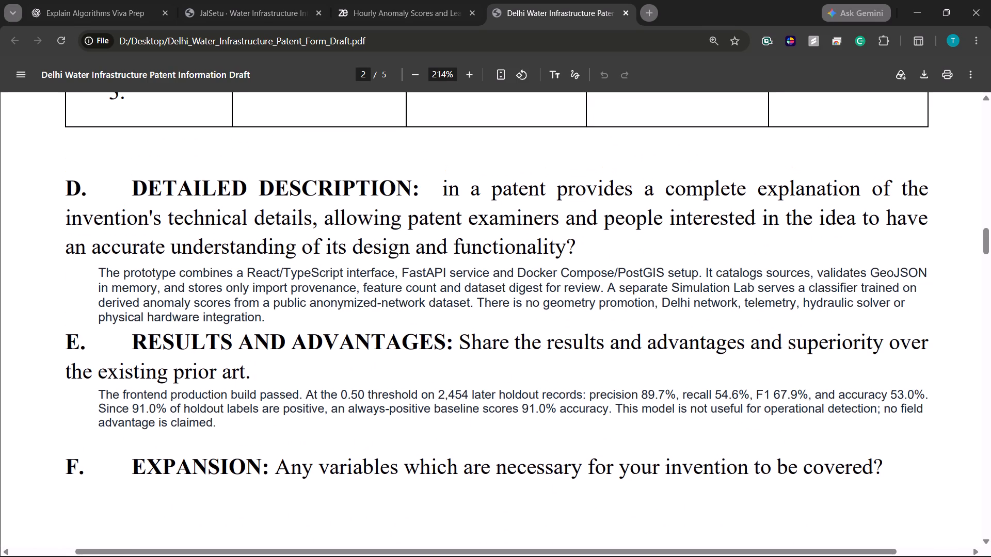
scroll(418, 297, up, 1)
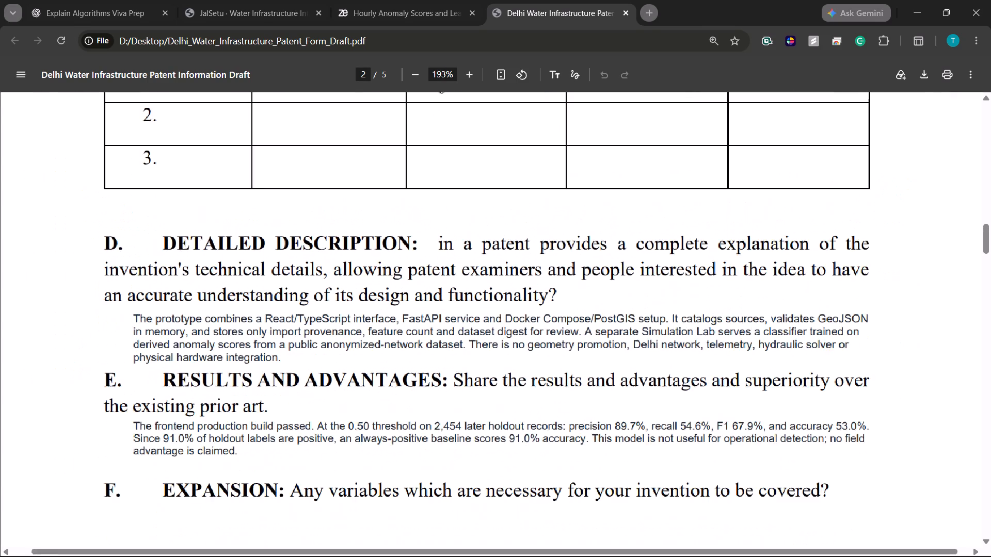
scroll(496, 378, down, 1)
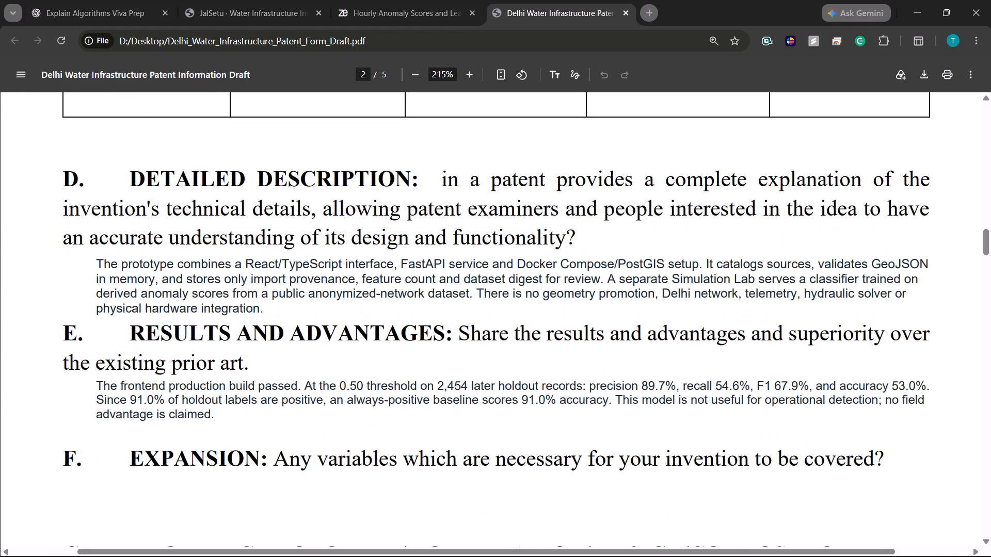
scroll(541, 413, down, 3)
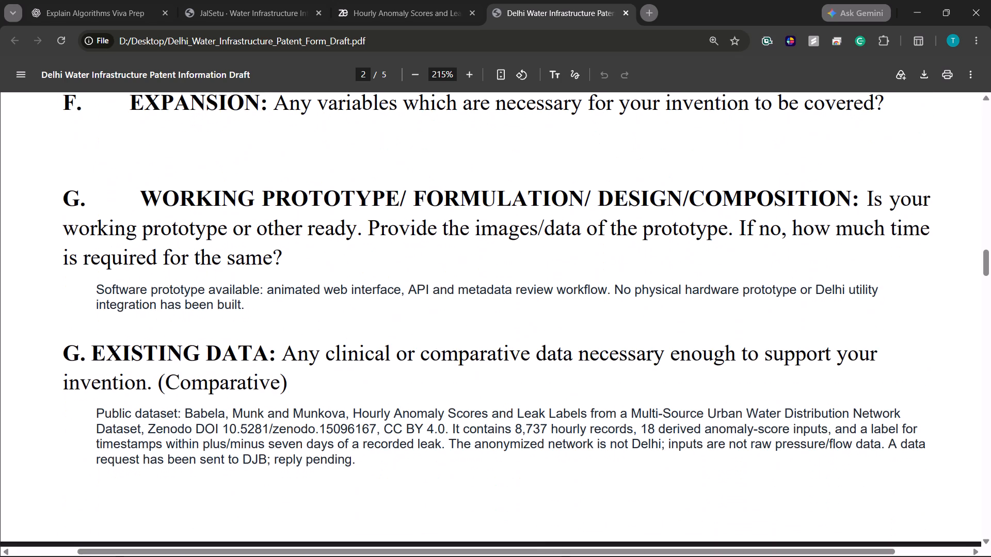
scroll(586, 479, down, 1)
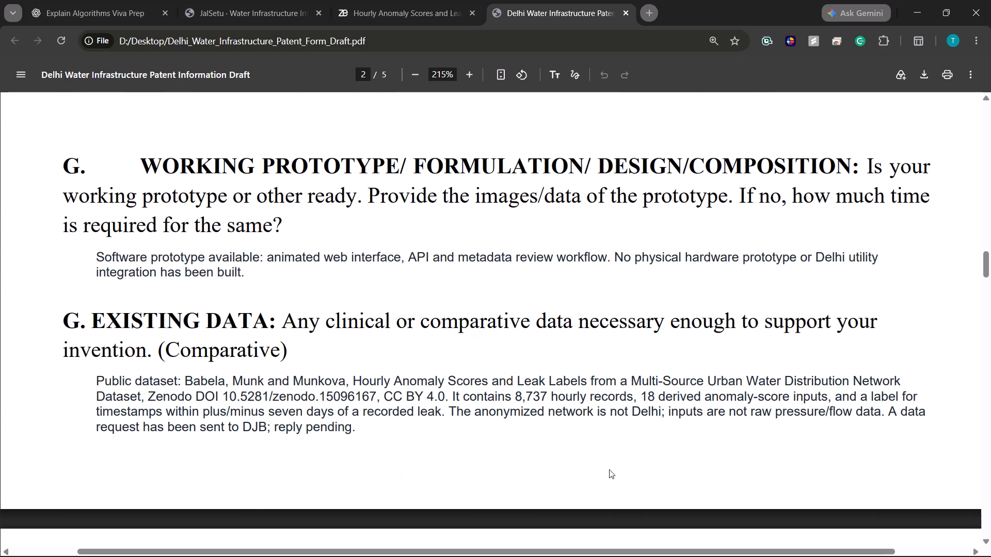
scroll(621, 466, down, 1)
scroll(668, 418, down, 1)
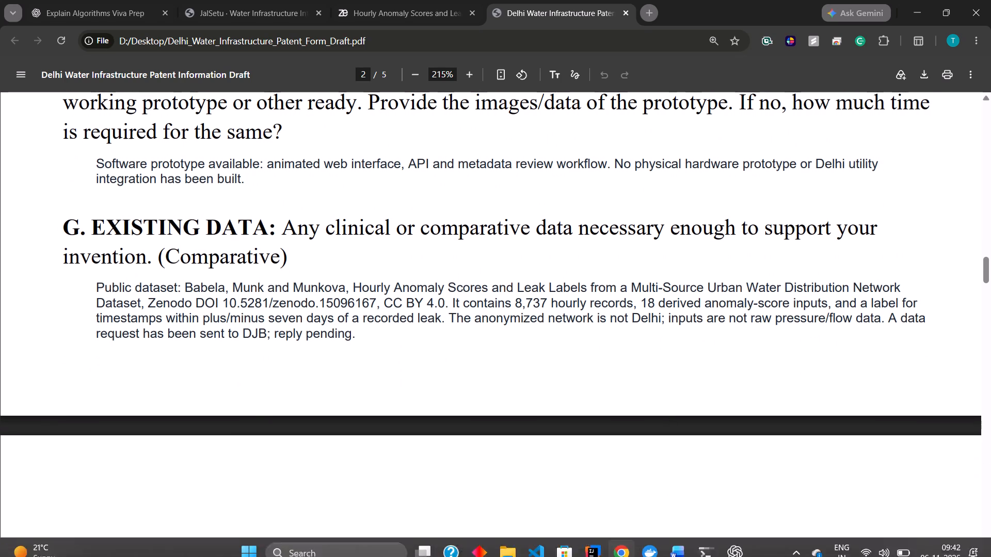
scroll(668, 448, down, 8)
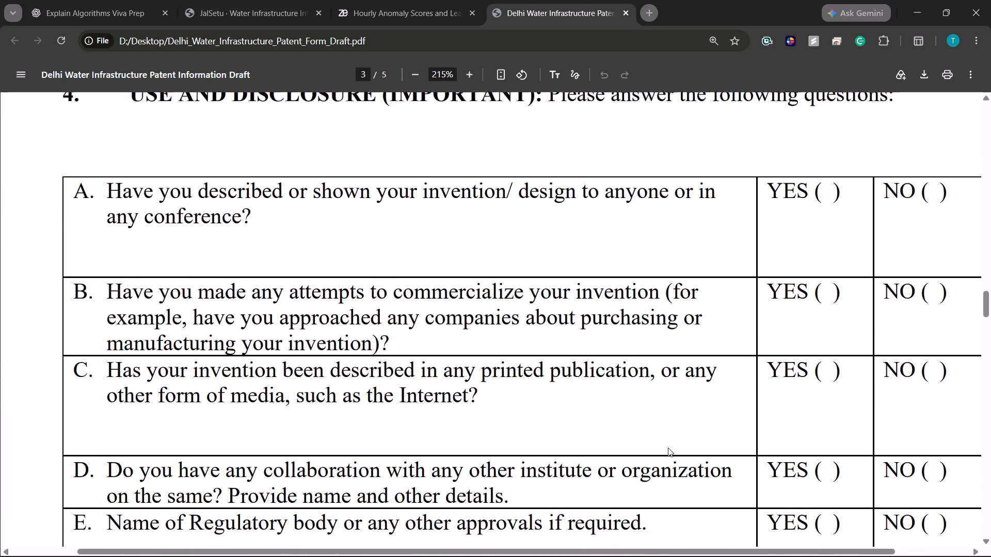
scroll(668, 448, down, 3)
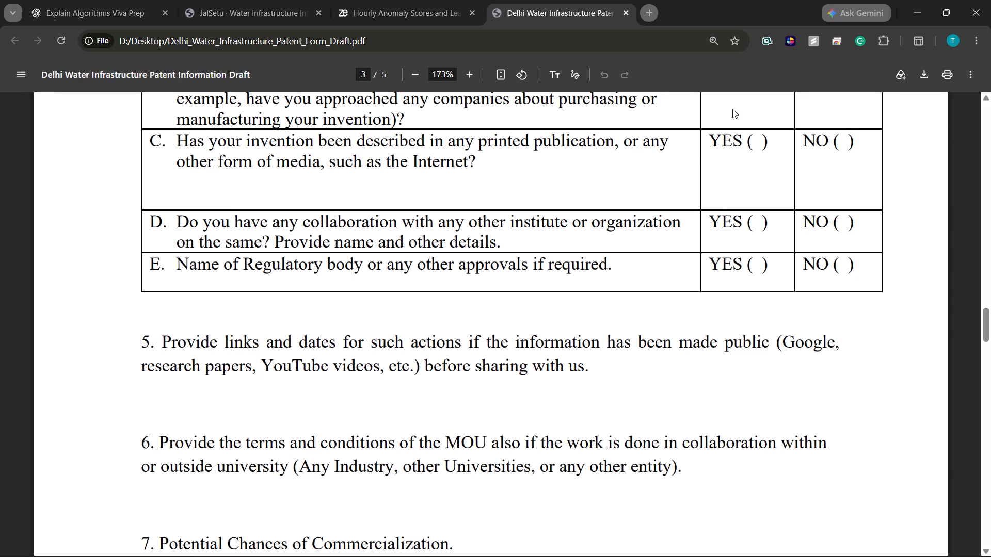
Go back to the draft's title and inventor tables and compare them with the blank PatentFormat.docx template in Word.
scroll(536, 256, up, 10)
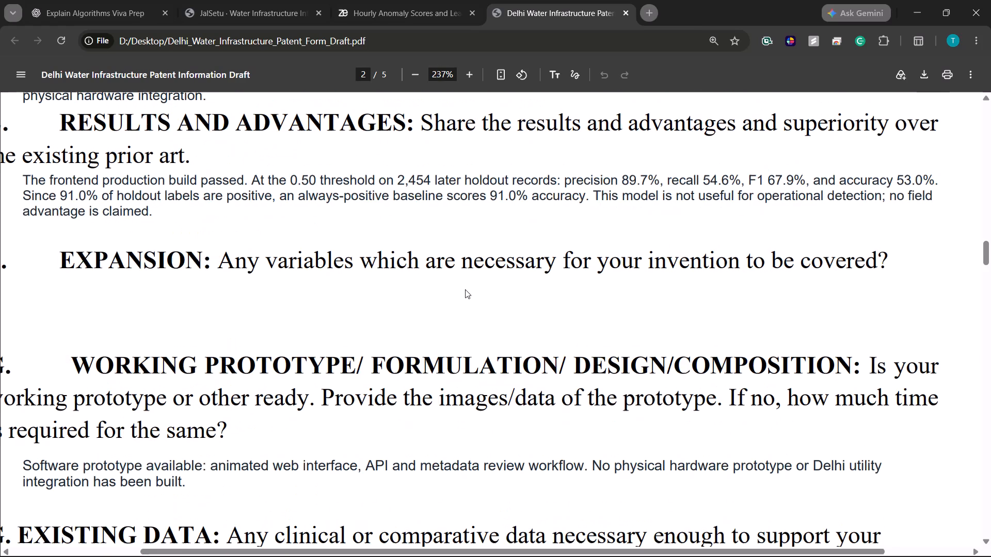
scroll(645, 274, up, 7)
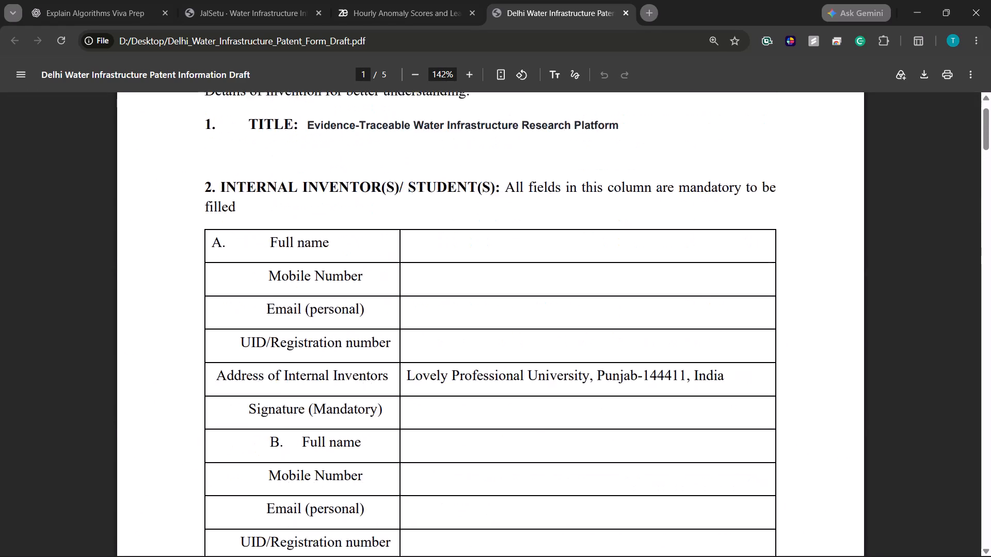
scroll(645, 274, up, 1)
scroll(469, 240, down, 3)
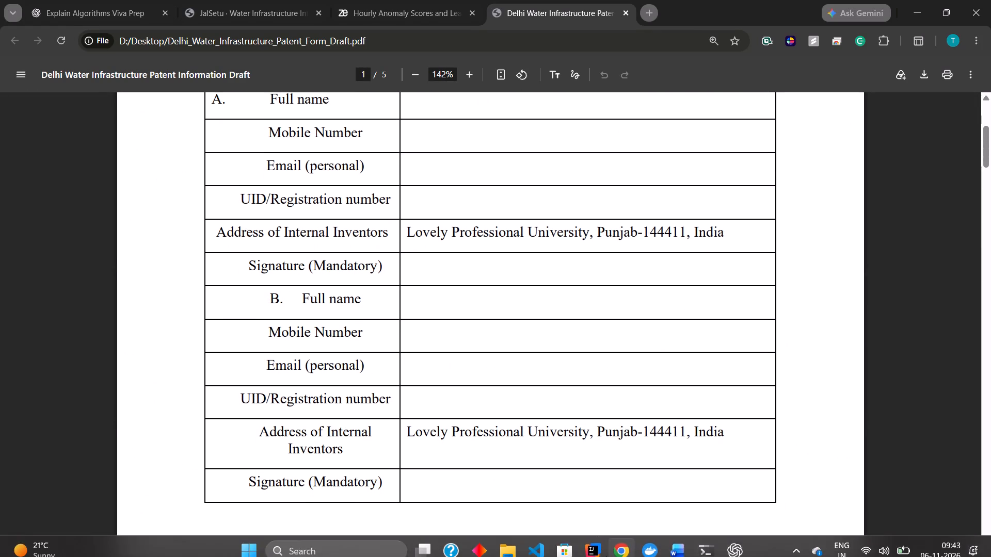
click(685, 549)
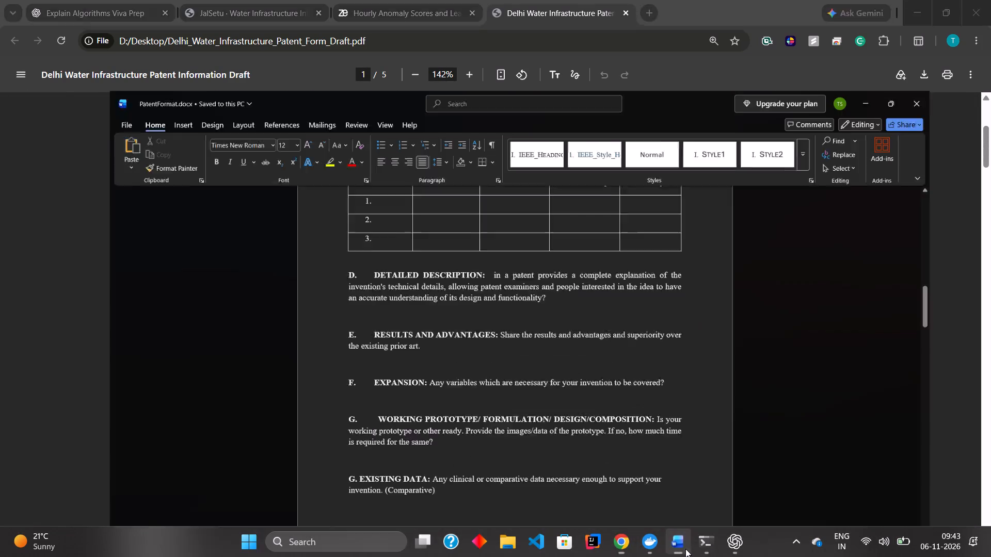
scroll(479, 295, up, 7)
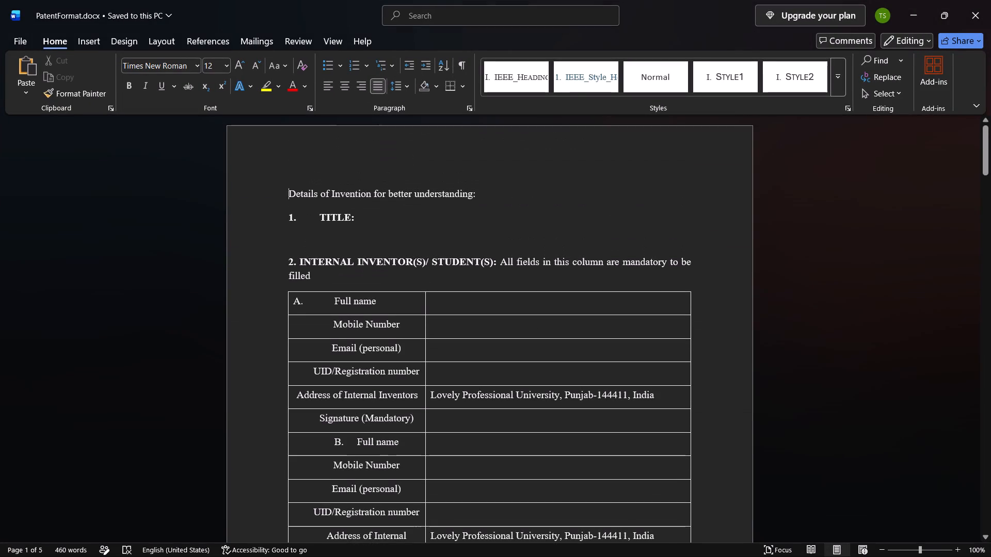
scroll(479, 295, up, 2)
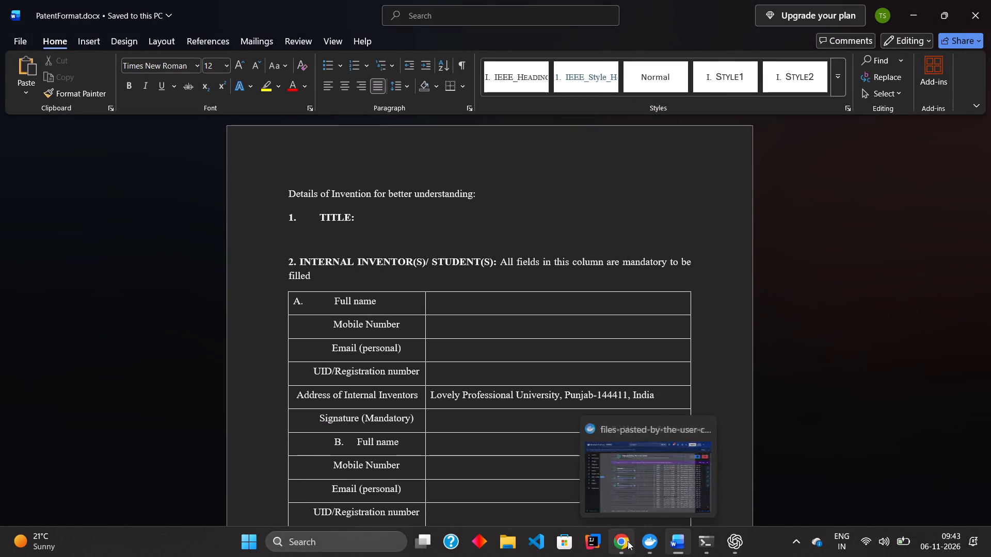
Switch back to Chrome and examine the Zenodo record for Hourly Anomaly Scores and Leak Labels, including its CSV file preview.
click(628, 541)
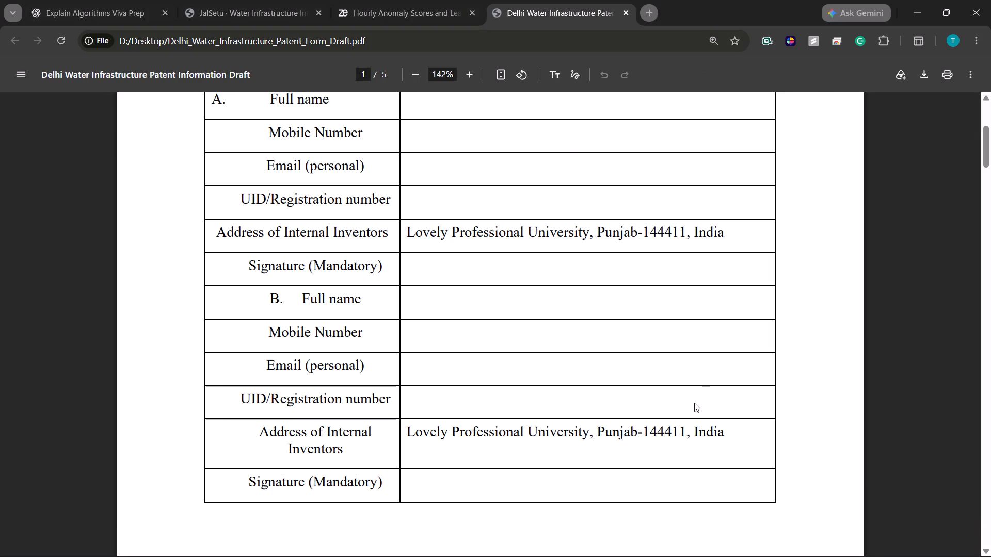
click(392, 0)
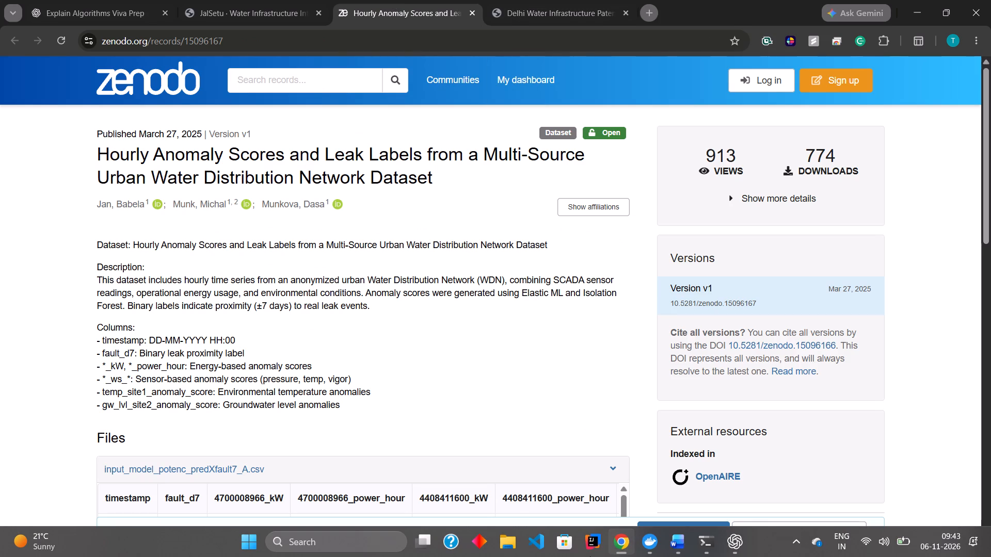
scroll(522, 373, down, 7)
scroll(494, 210, down, 4)
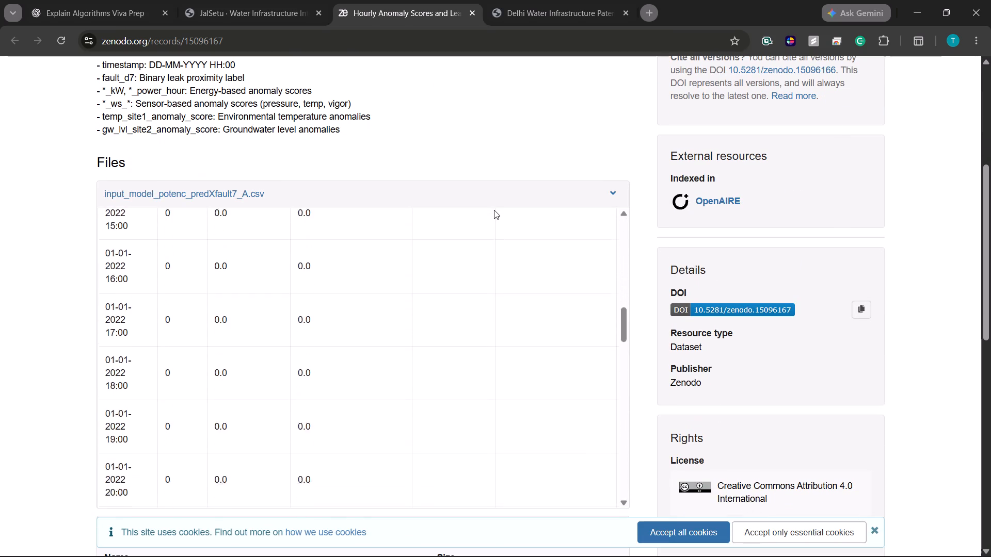
scroll(496, 139, down, 6)
scroll(496, 139, up, 8)
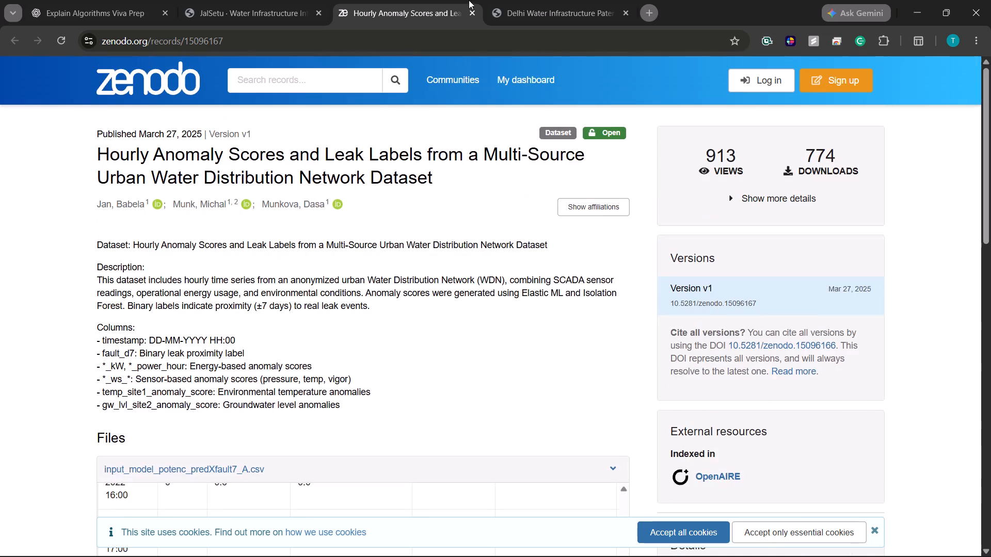
Open the LeakDB dataset record from the JalSetu Research bench and look through its files, license and citation details.
click(235, 0)
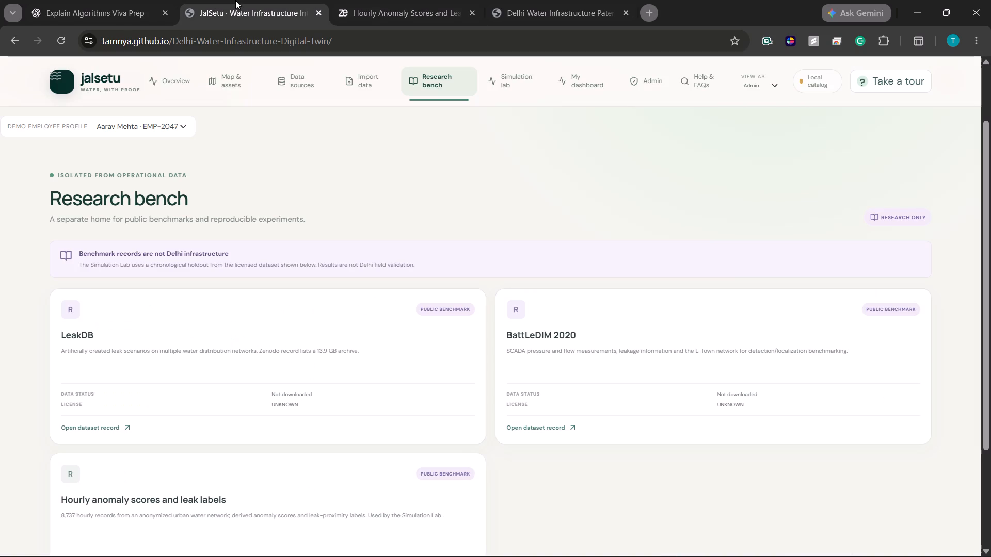
click(375, 9)
click(287, 0)
click(93, 425)
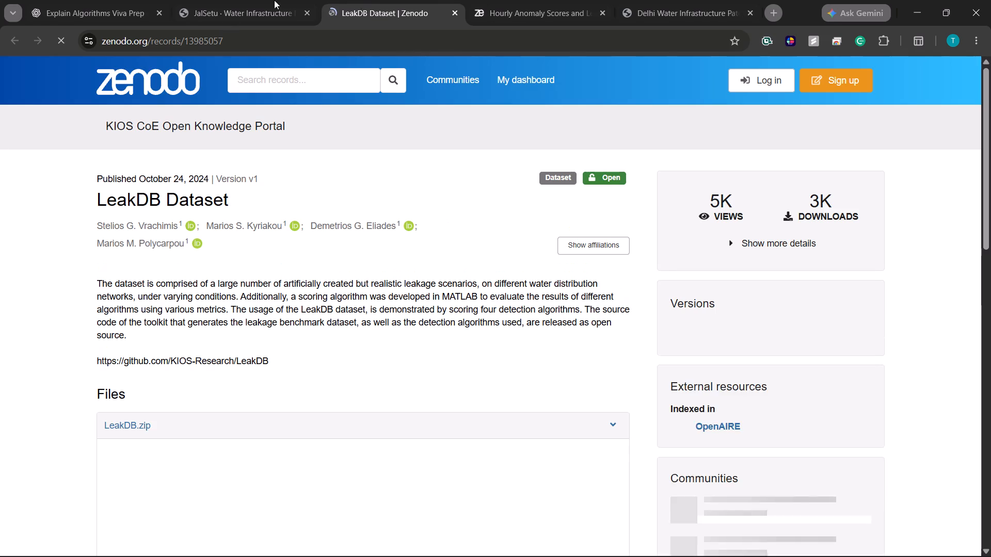
scroll(258, 365, down, 7)
scroll(262, 284, down, 2)
scroll(262, 284, up, 1)
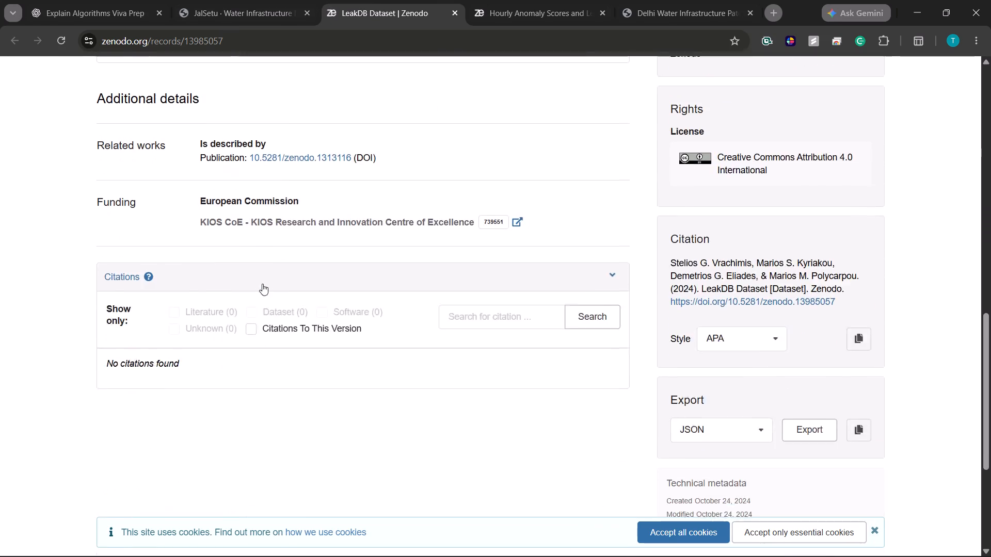
scroll(262, 284, up, 5)
scroll(267, 235, down, 6)
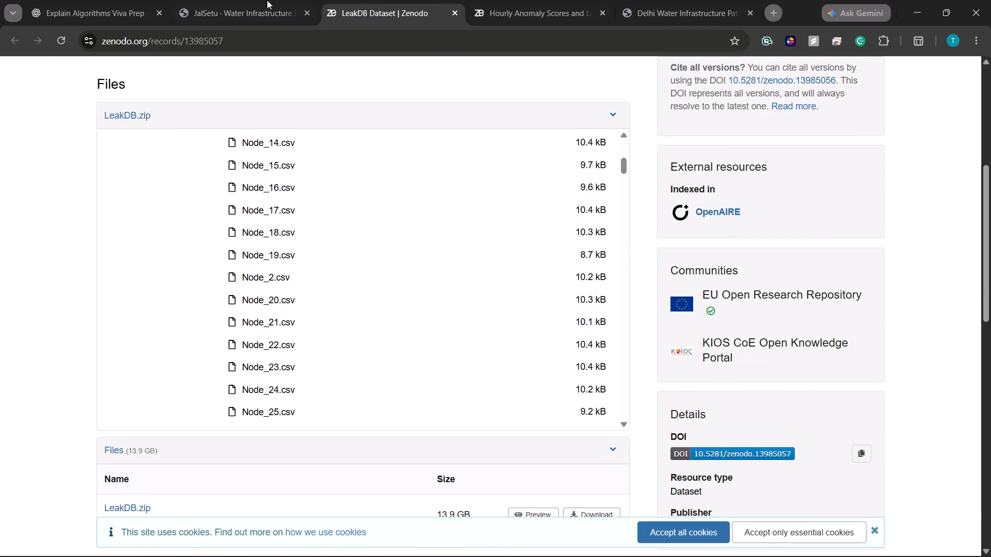
Open the BattLeDIM 2020 dataset record from the Research bench and look through its description and file list.
click(267, 0)
click(548, 425)
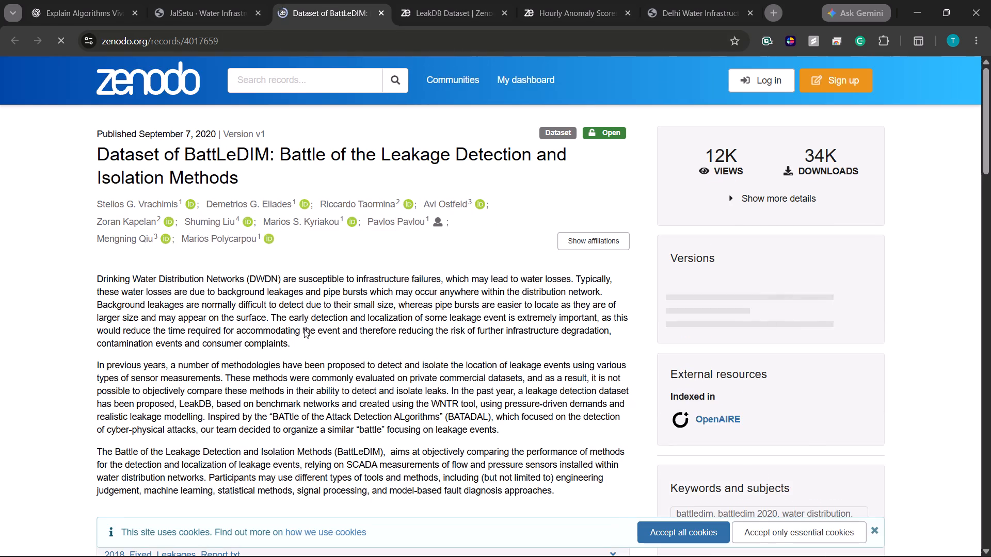
scroll(304, 329, down, 1)
scroll(363, 283, down, 4)
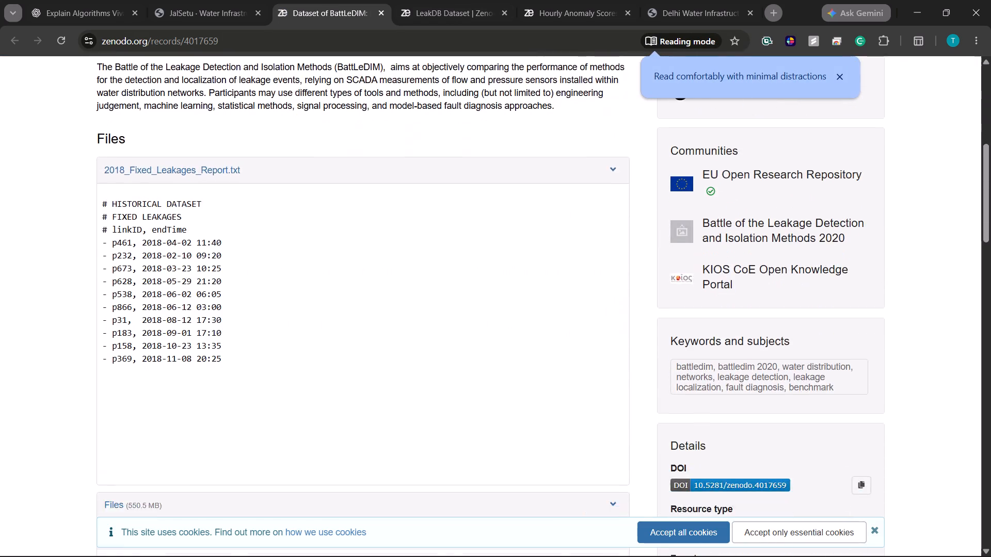
scroll(363, 283, down, 3)
scroll(363, 283, up, 1)
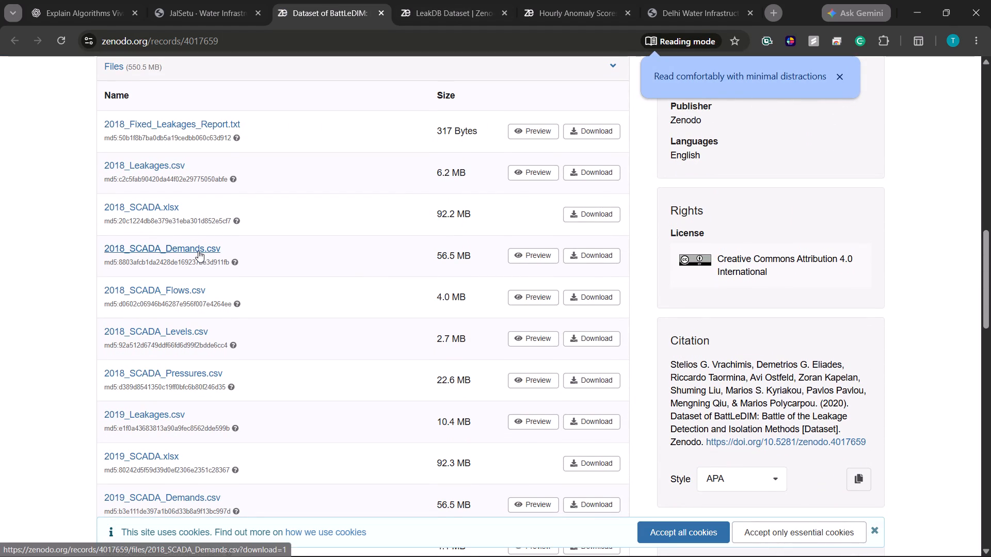
scroll(198, 251, up, 4)
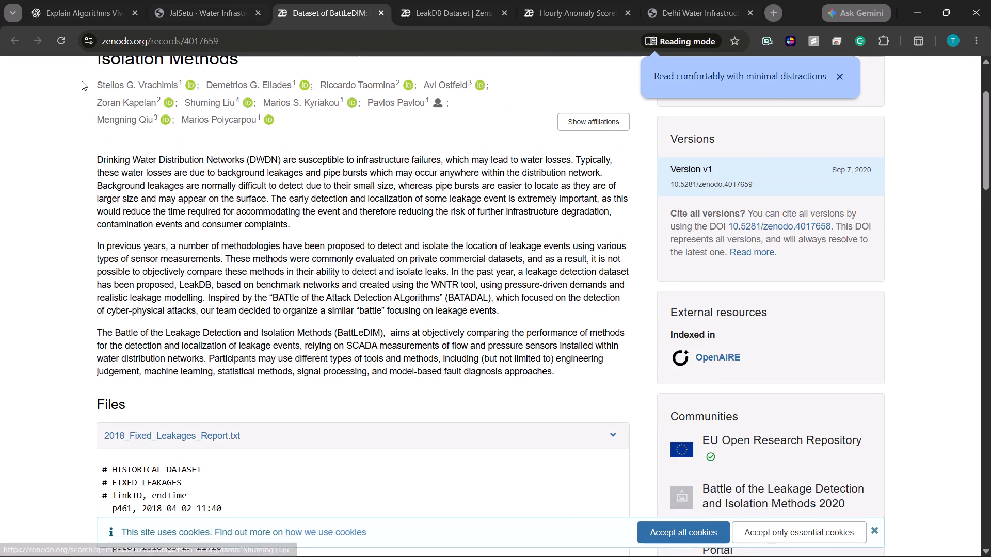
Revisit the LeakDB record, reread the Hourly Anomaly Scores record's description and columns, and return to the patent form draft.
click(408, 1)
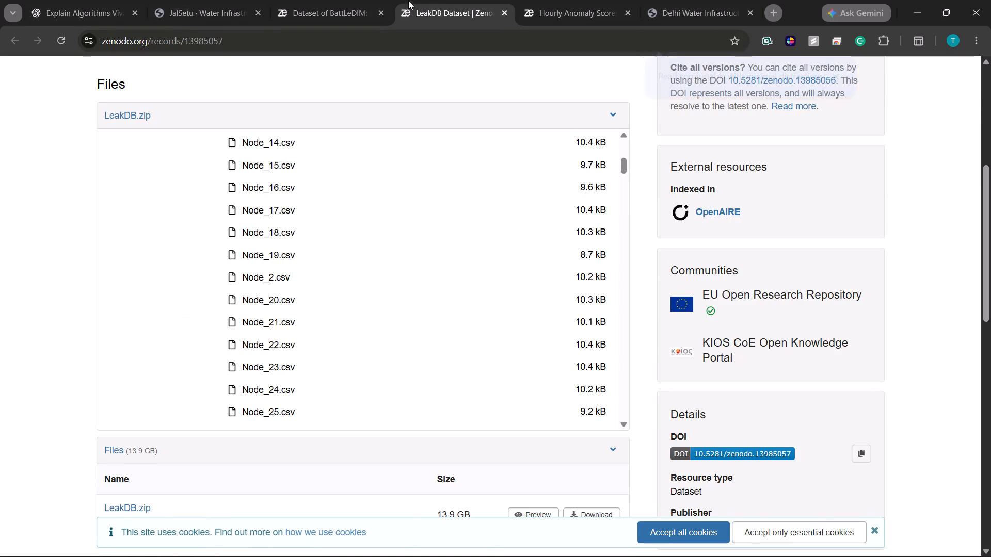
click(562, 9)
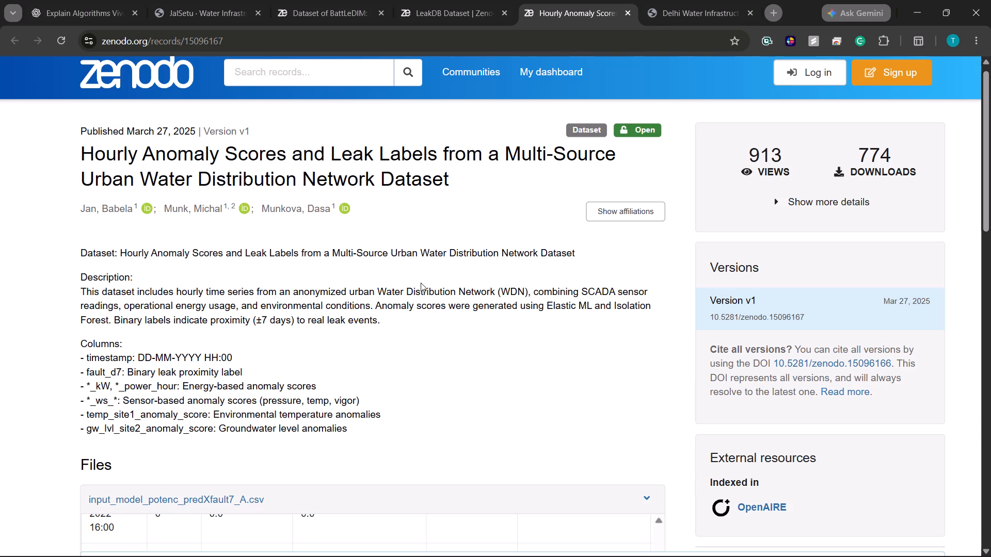
scroll(421, 283, down, 5)
scroll(421, 283, up, 3)
scroll(419, 173, up, 1)
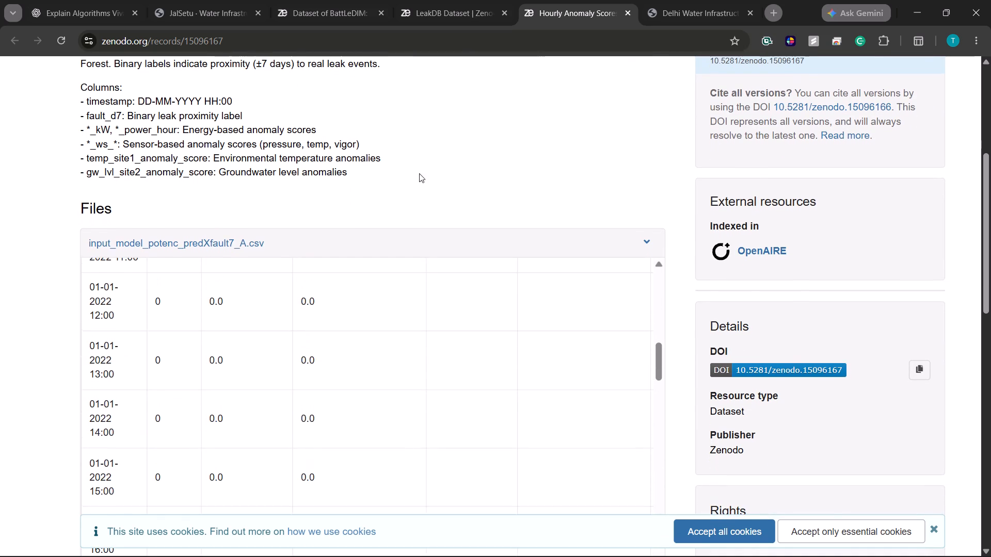
scroll(419, 173, up, 3)
scroll(481, 184, up, 1)
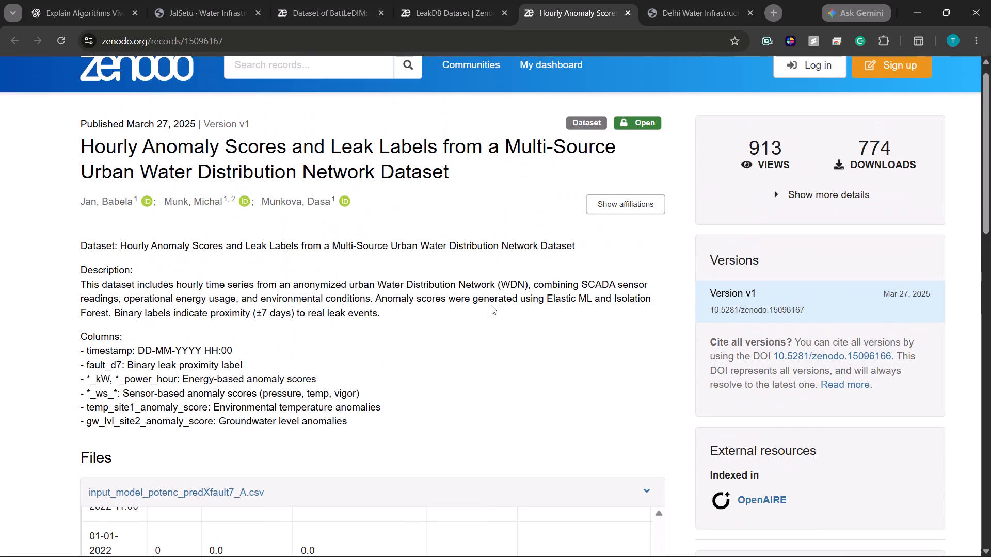
scroll(491, 305, up, 1)
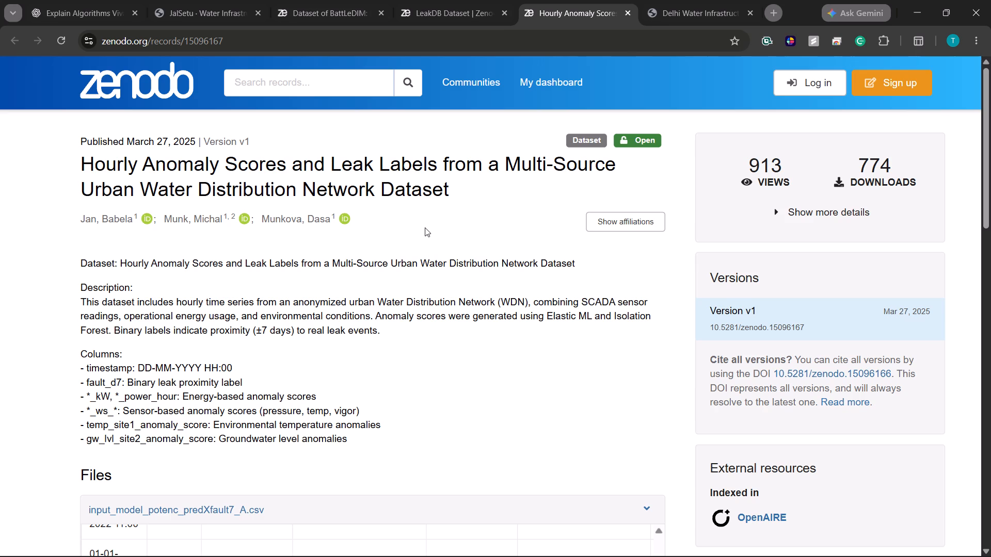
click(674, 2)
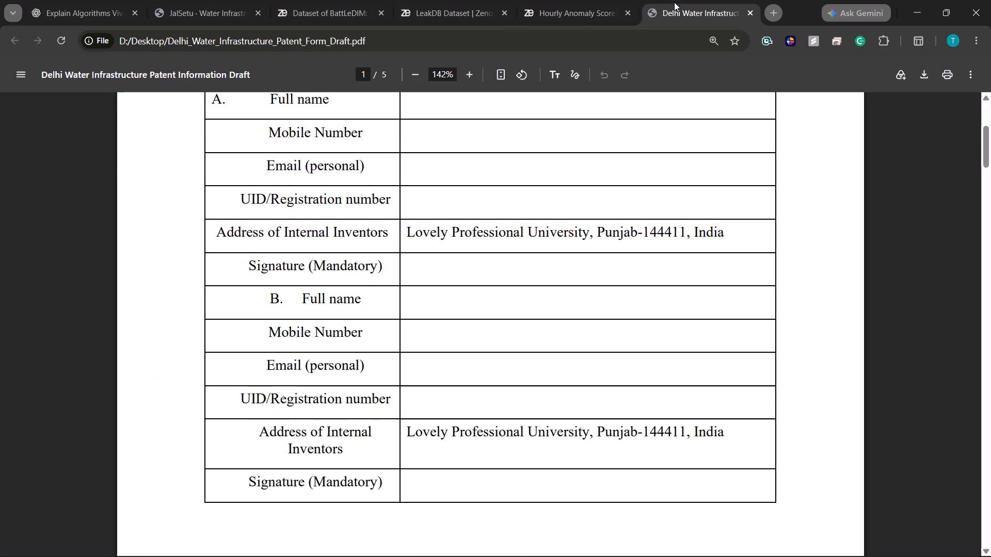
Glance over the patent form draft's first page, then recheck the LeakDB file list and the BattLeDIM dataset description.
scroll(614, 374, up, 11)
scroll(590, 259, down, 1)
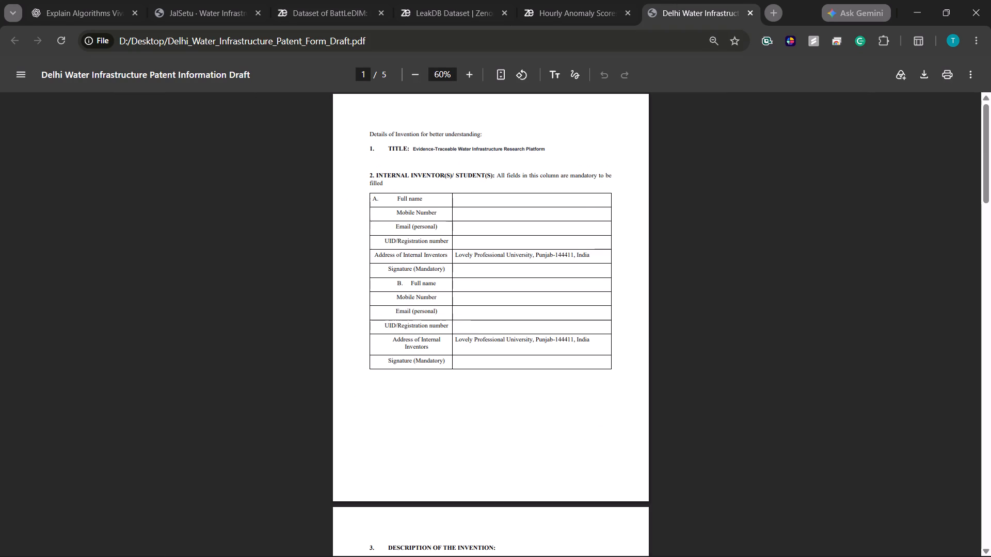
click(469, 0)
scroll(372, 185, up, 10)
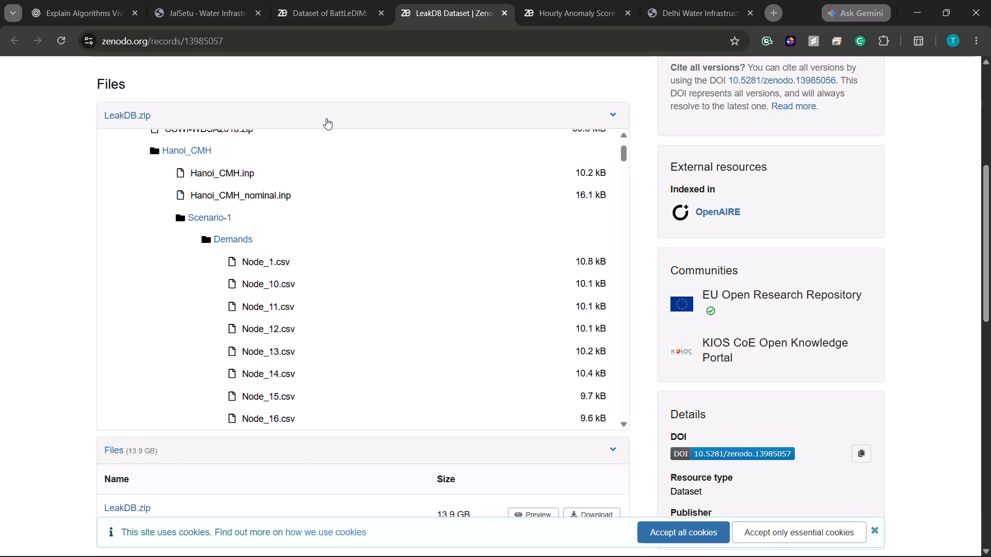
scroll(326, 118, up, 7)
click(316, 0)
scroll(318, 233, up, 5)
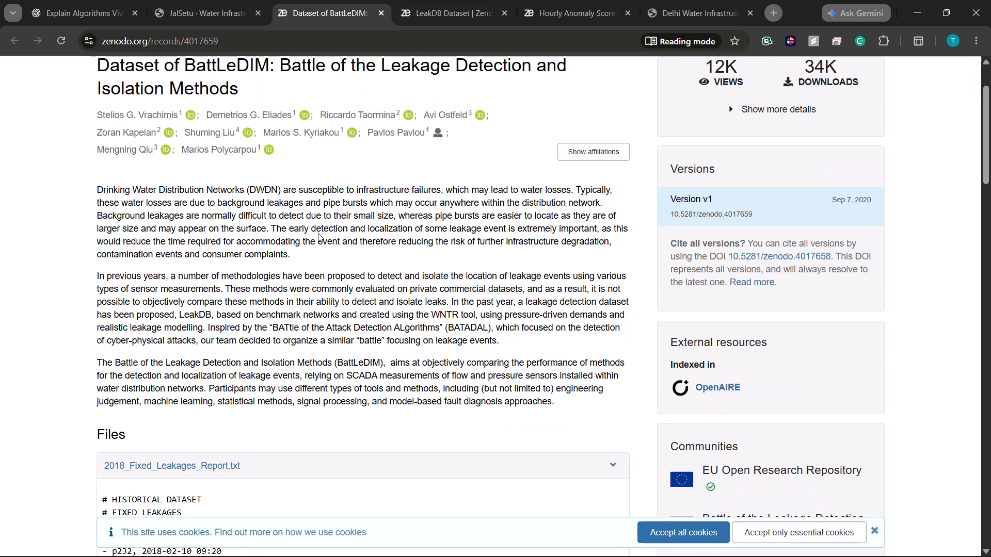
scroll(318, 233, up, 2)
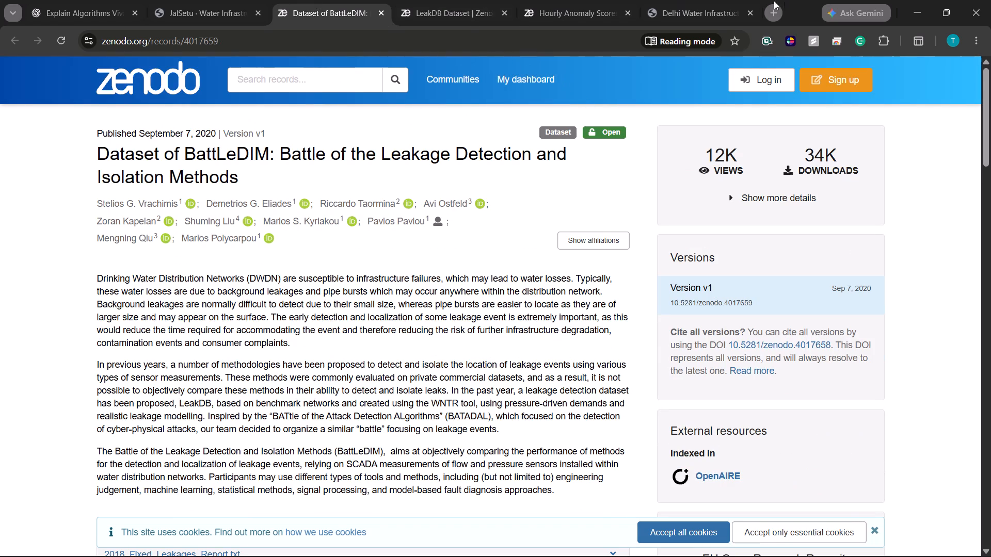
Search the web in a new tab for "patent water pipeline dataset".
click(777, 11)
text(patent)
key(space)
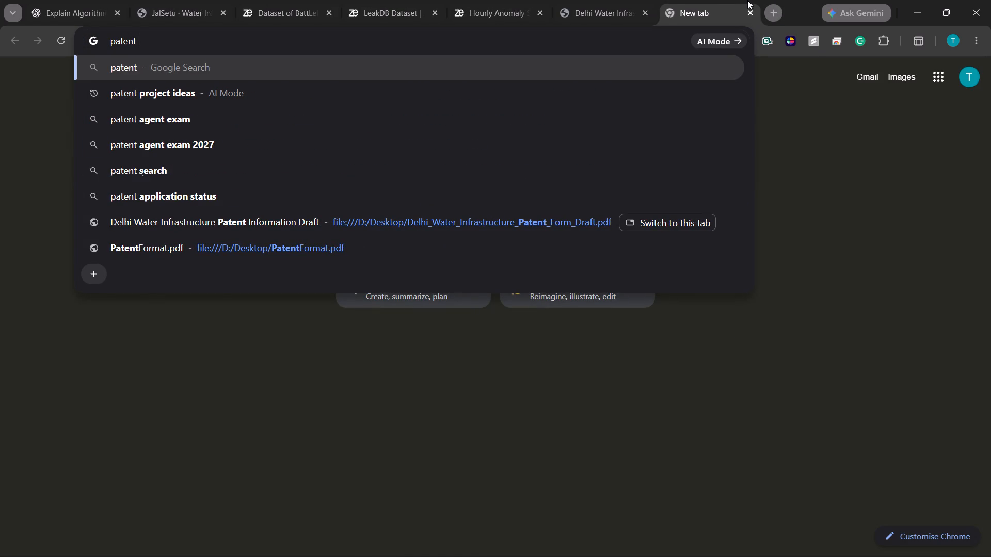
text(water da)
key(BackSpace)
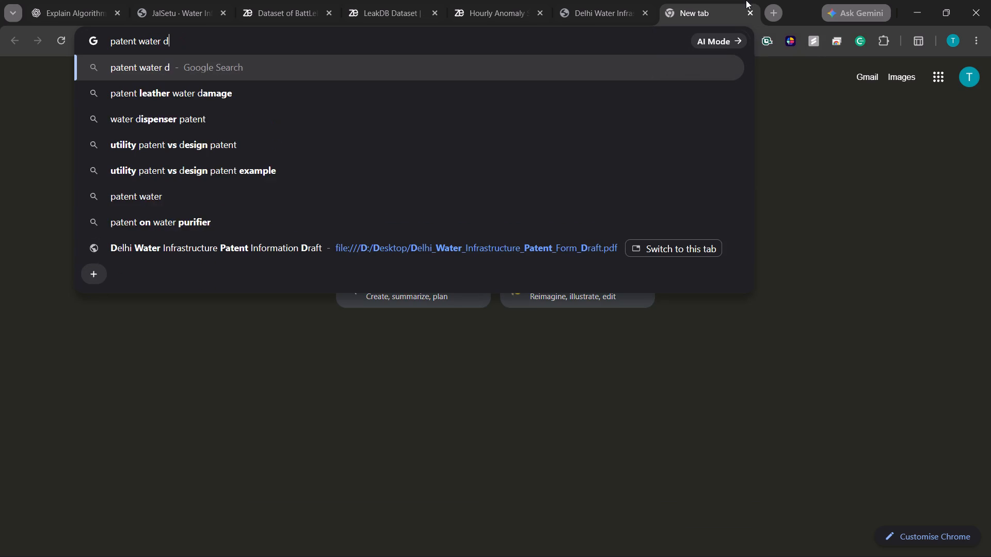
key(BackSpace)
text(pipeline dataset)
key(Return)
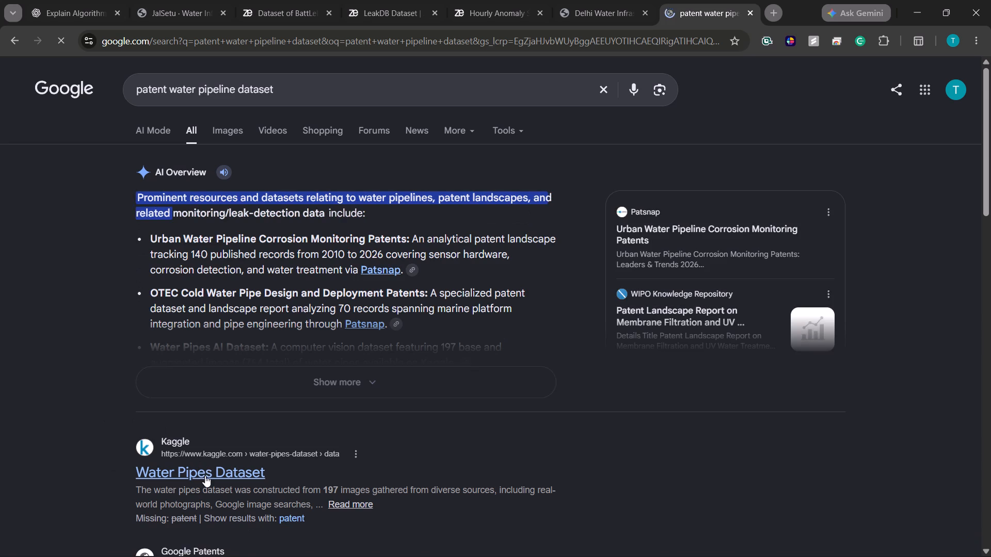
Open Kaggle's Water Pipes Dataset from the results, skim its data card, and return to the results.
click(212, 473)
scroll(390, 339, down, 1)
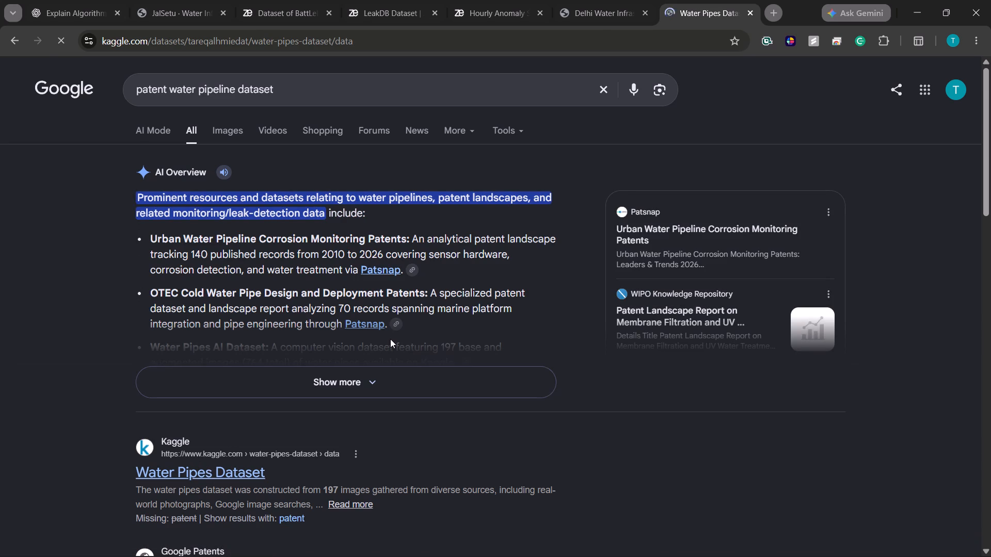
scroll(390, 339, down, 1)
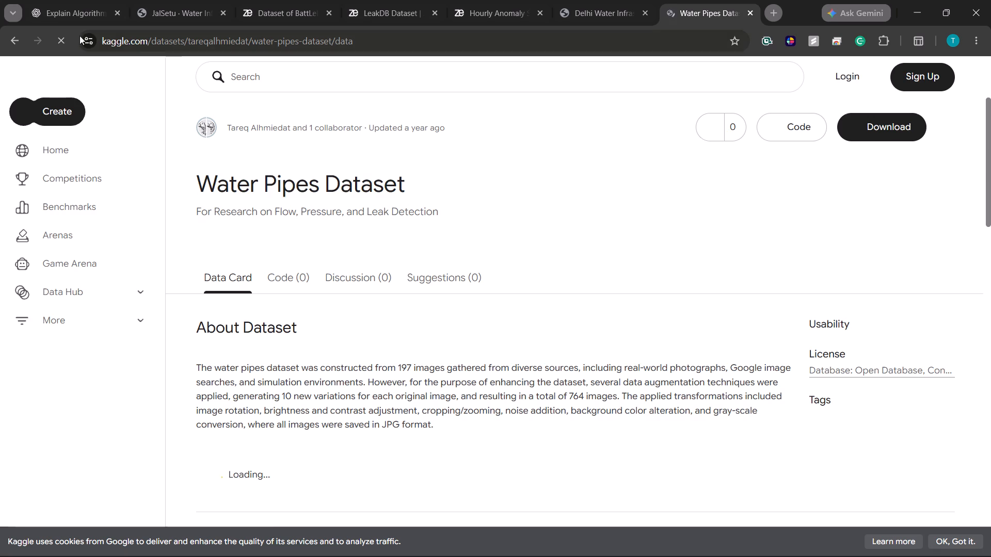
click(15, 41)
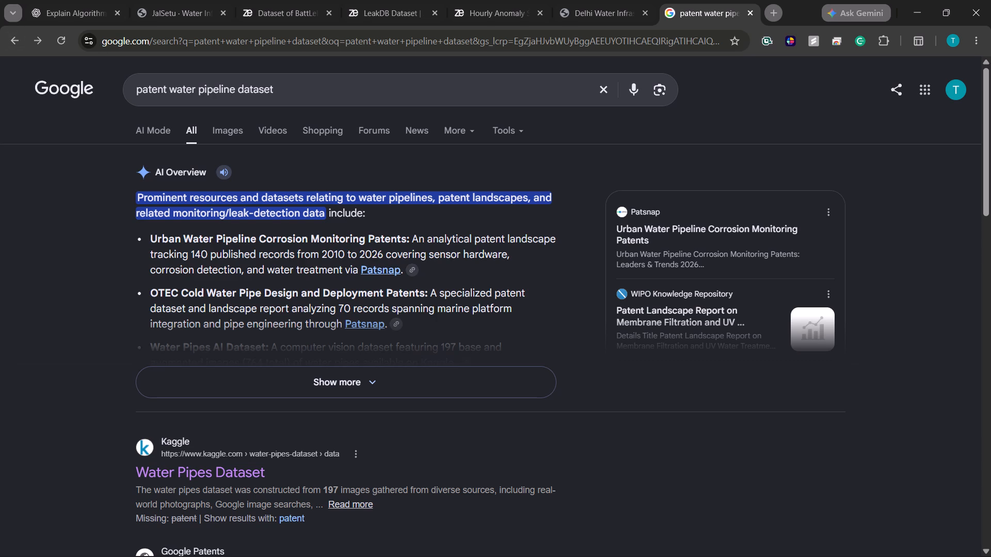
Shorten the web search query to "patent water pipeline" and run it.
click(292, 95)
key(BackSpace)
key(BackSpace)
key(BackSpace)
key(BackSpace)
key(BackSpace)
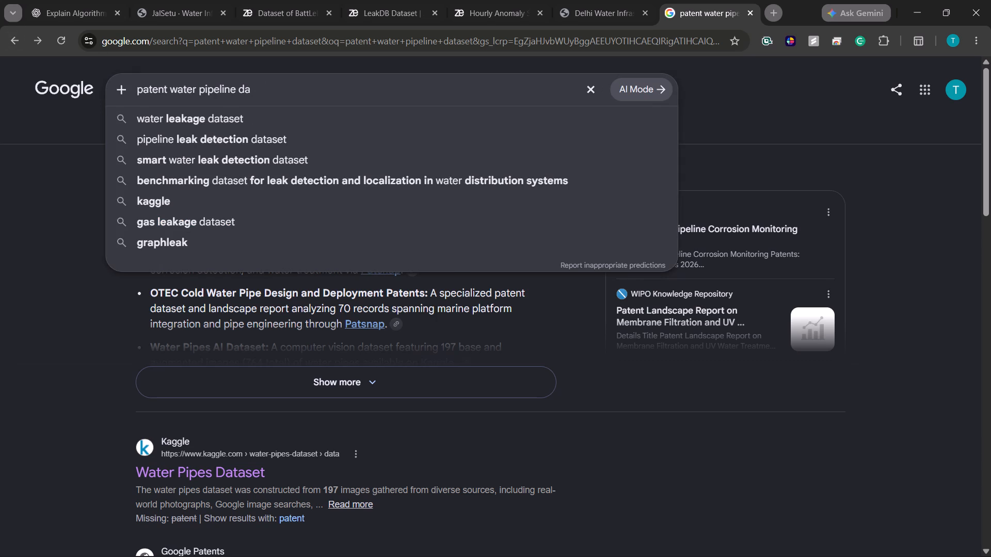
key(BackSpace)
key(BackSpace)
key(Return)
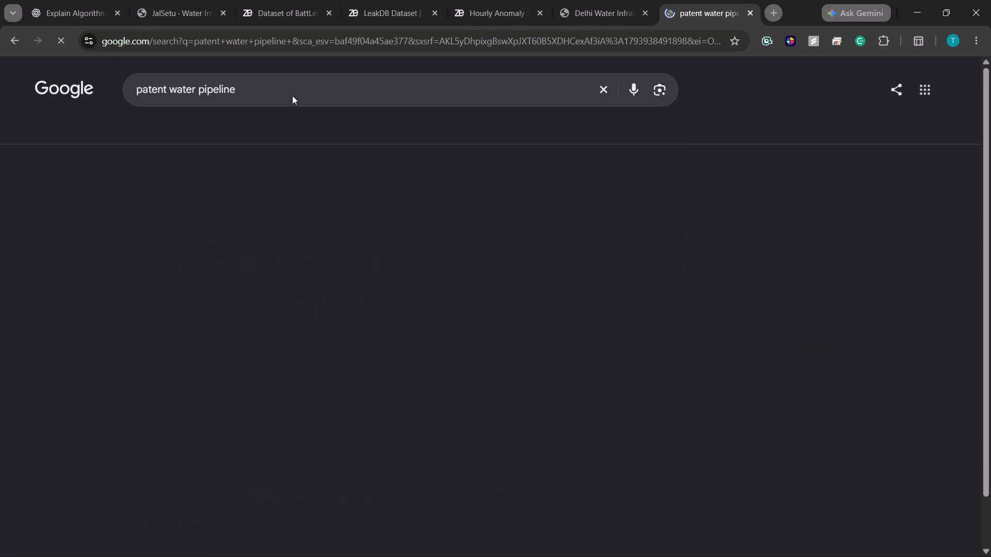
Open the Google Patents result "System for generating energy from water flowing through a pipe" and skim its description.
scroll(345, 463, down, 1)
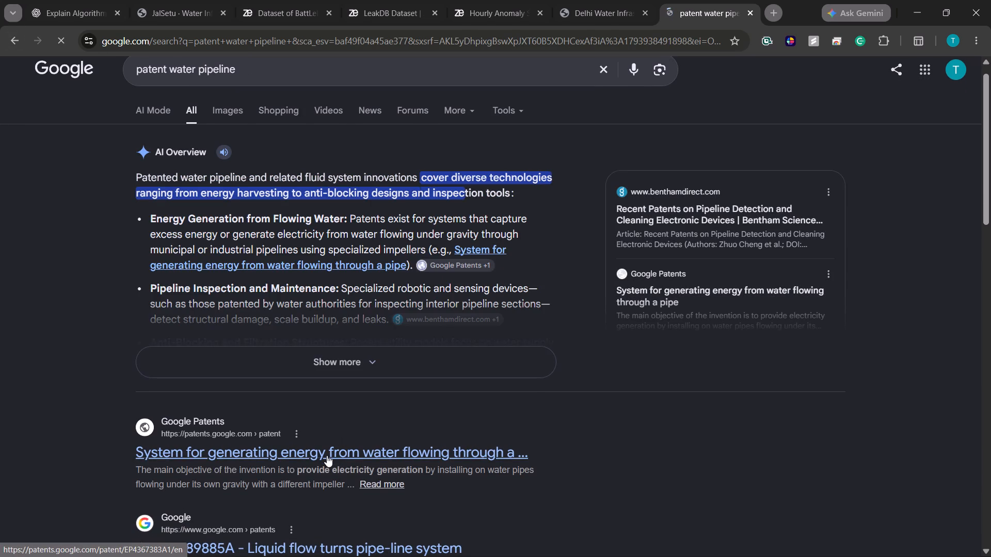
click(327, 455)
scroll(327, 455, down, 1)
scroll(430, 492, down, 1)
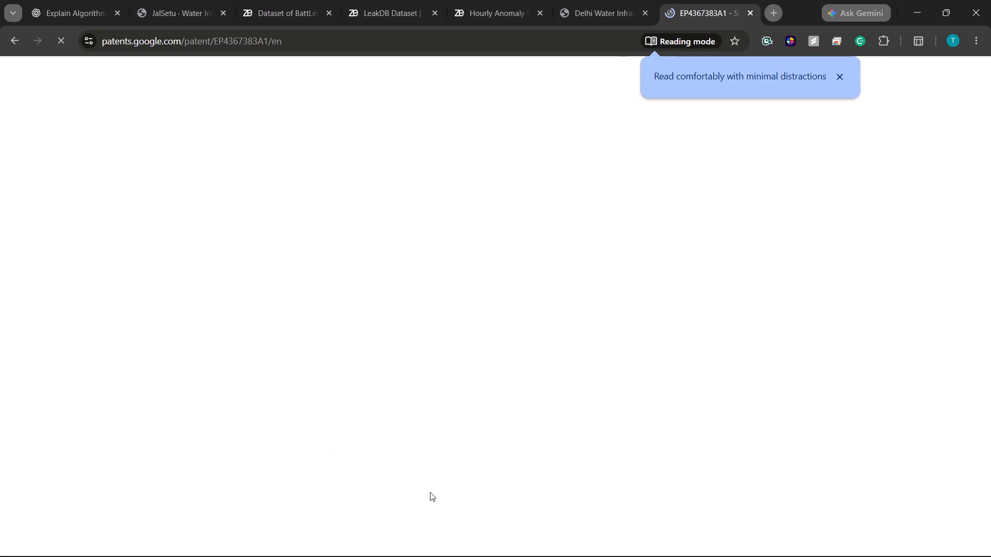
scroll(430, 492, down, 1)
scroll(161, 363, down, 4)
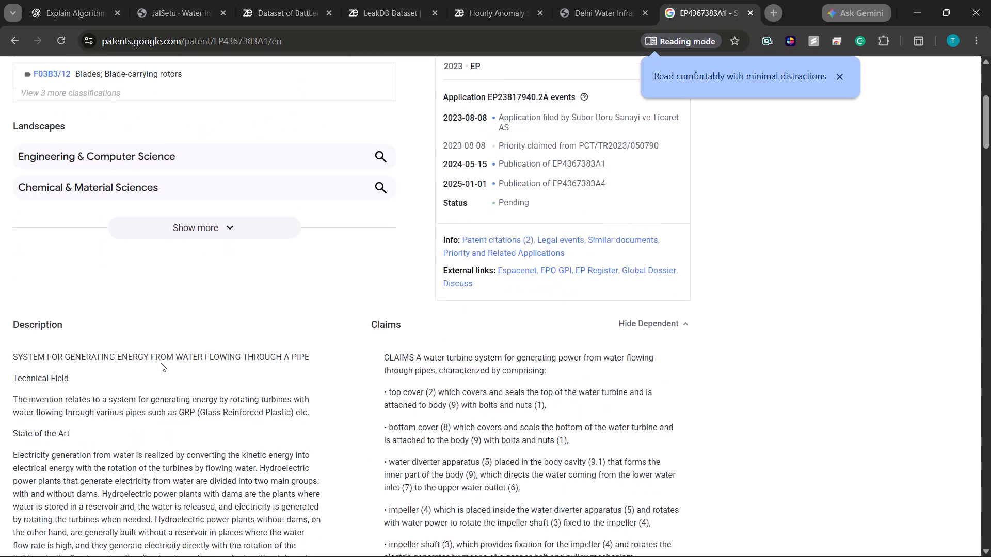
scroll(160, 304, down, 4)
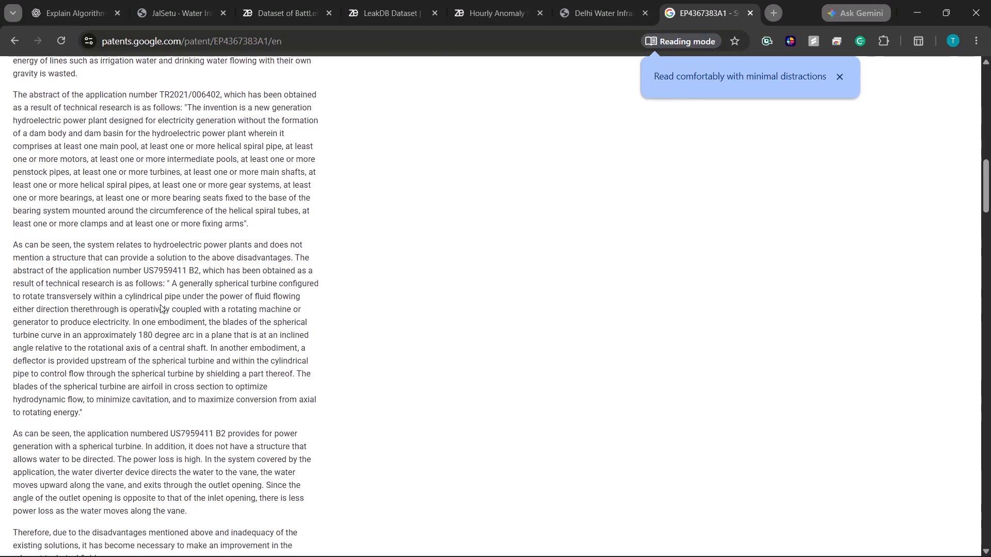
scroll(160, 304, down, 2)
scroll(160, 304, up, 4)
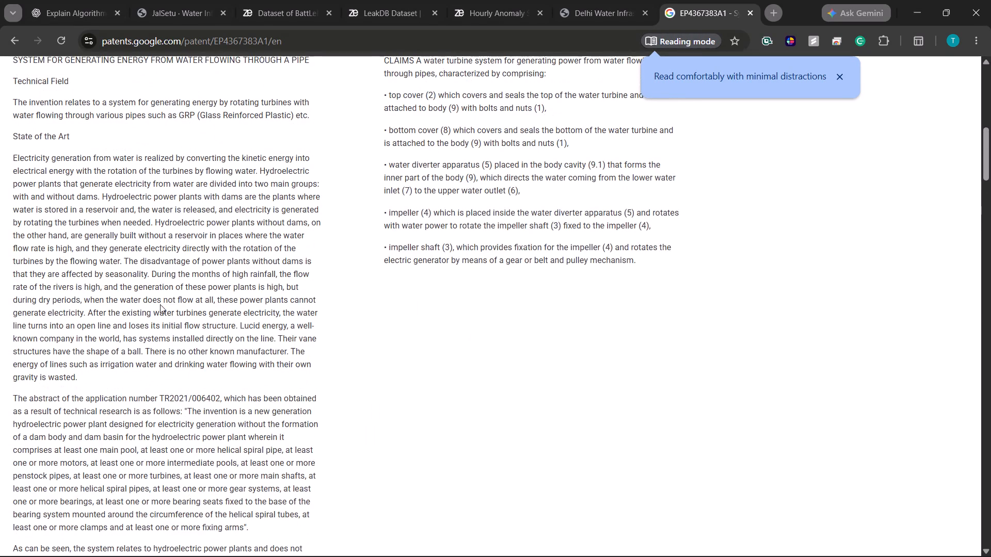
scroll(160, 304, up, 3)
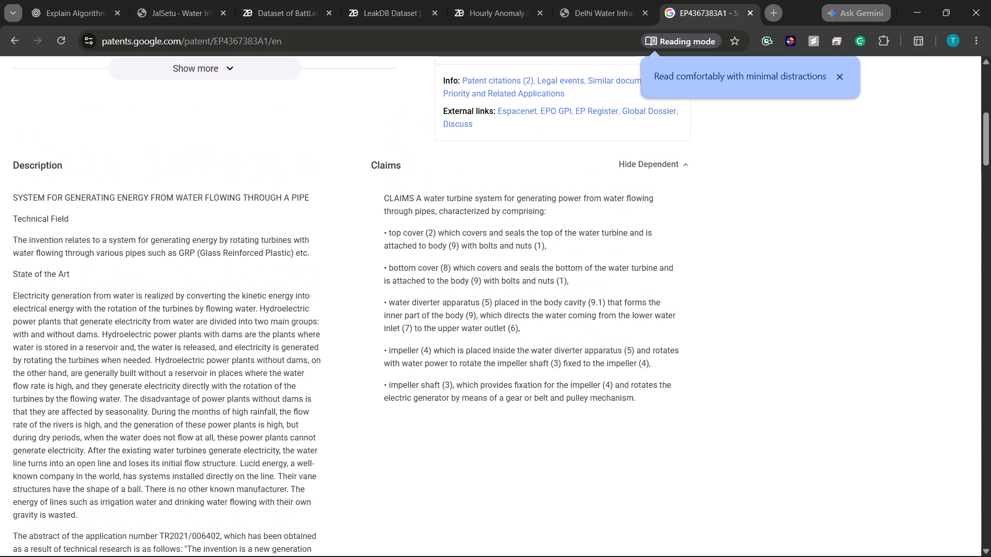
Examine how patent EP4367383A1 is structured across its technical field, state of the art, claims, application events and abstract.
scroll(160, 304, right, 3)
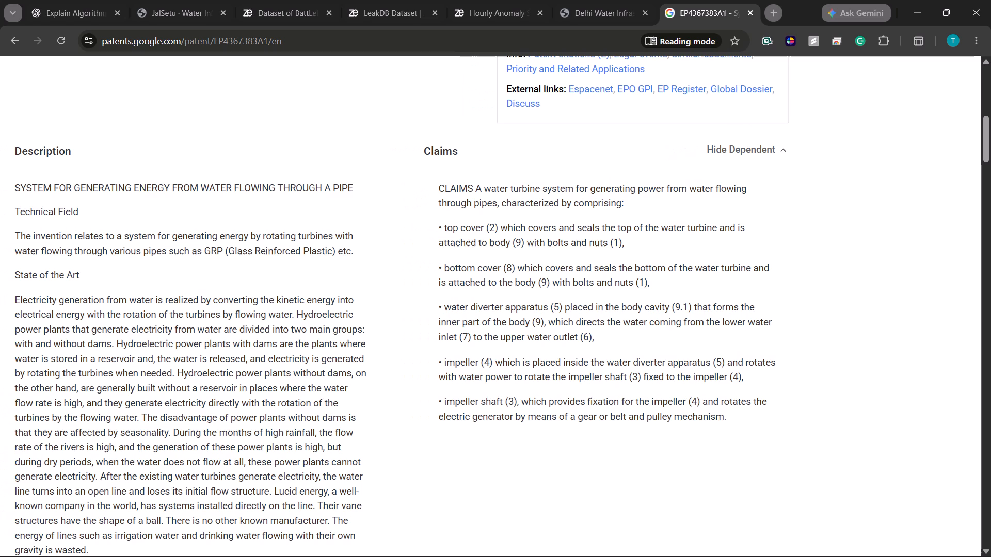
scroll(342, 233, right, 1)
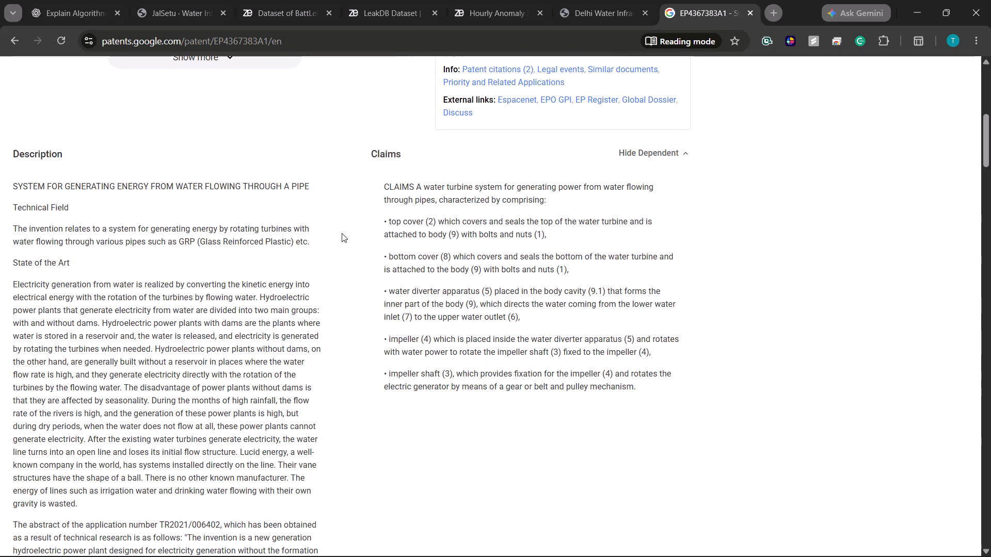
scroll(342, 233, right, 1)
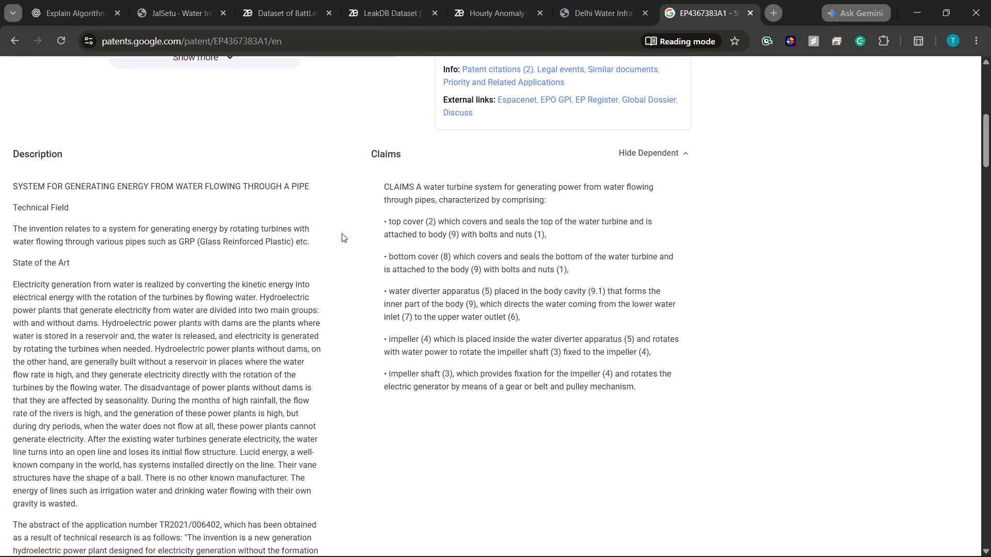
scroll(342, 233, right, 1)
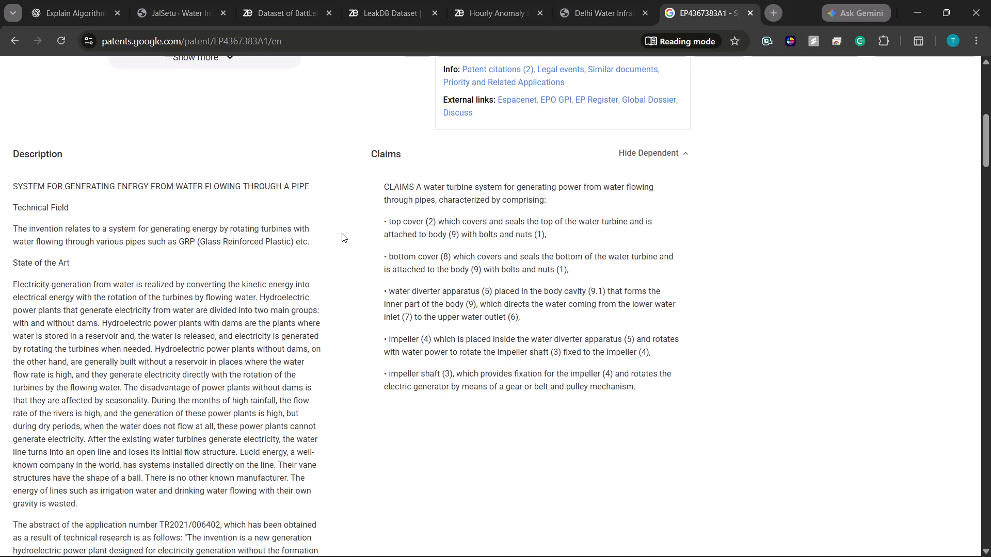
scroll(278, 255, right, 1)
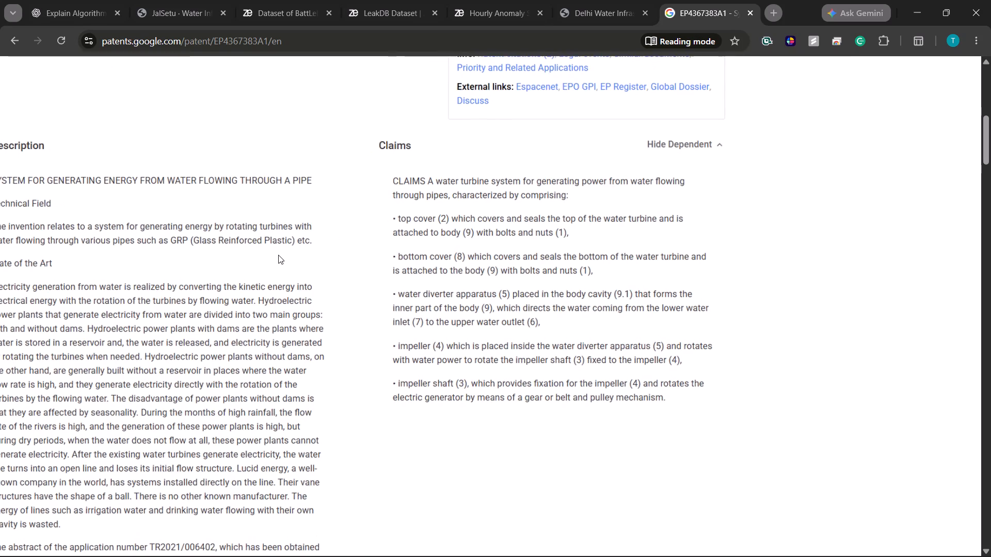
scroll(278, 255, right, 2)
scroll(278, 255, down, 2)
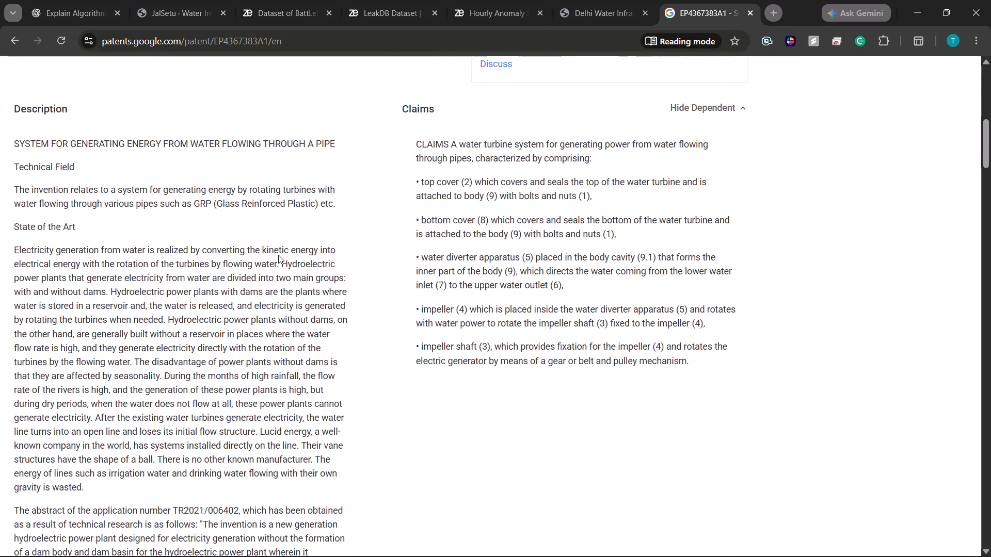
scroll(278, 255, down, 1)
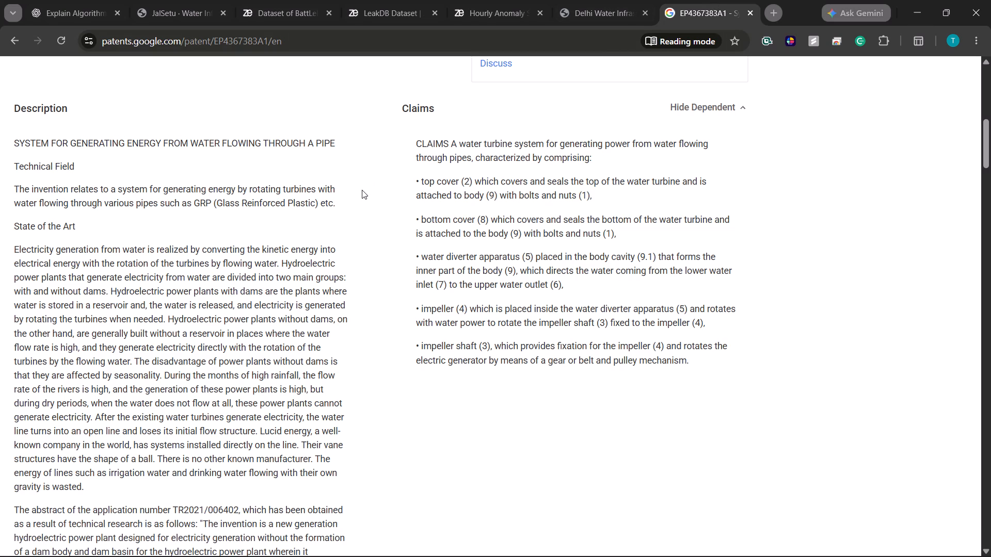
scroll(362, 190, right, 1)
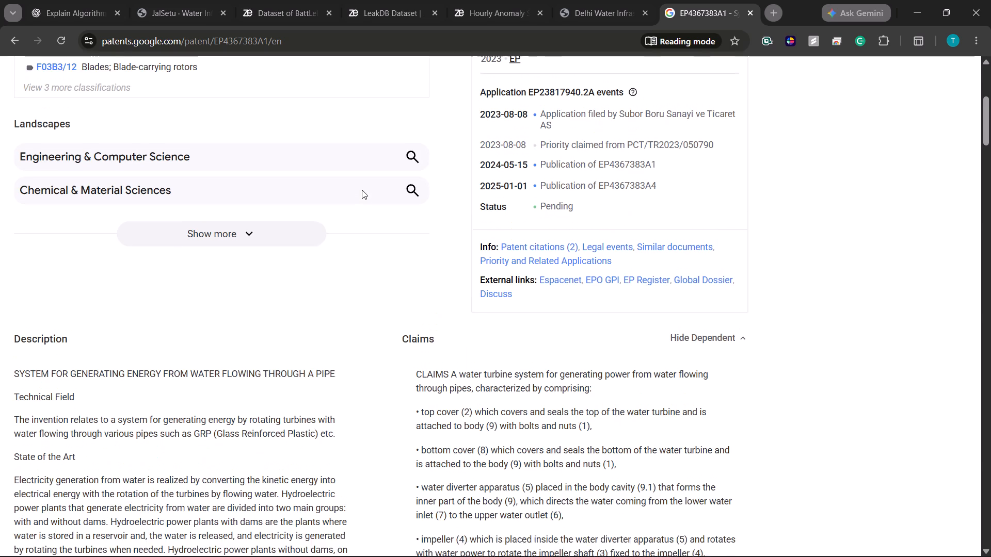
scroll(362, 190, right, 1)
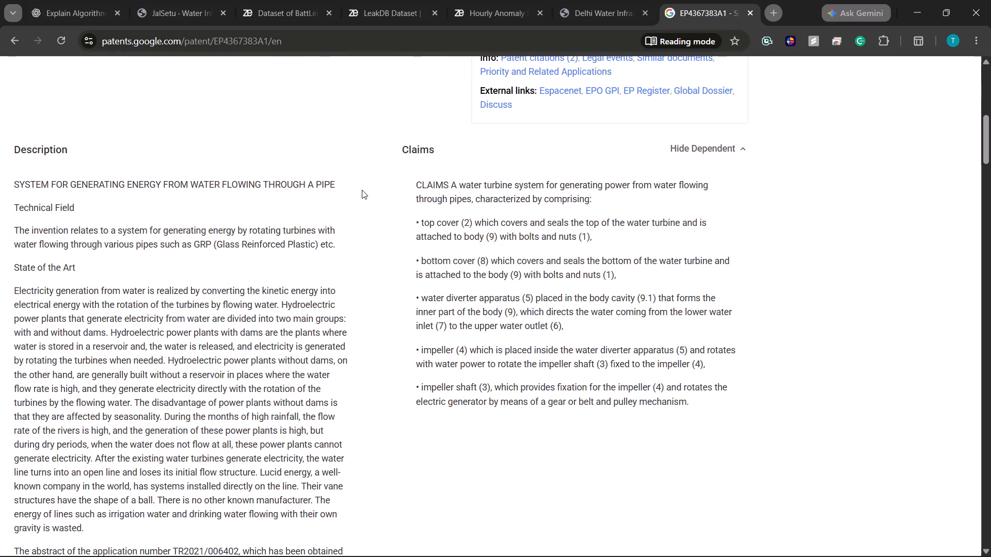
scroll(362, 190, down, 2)
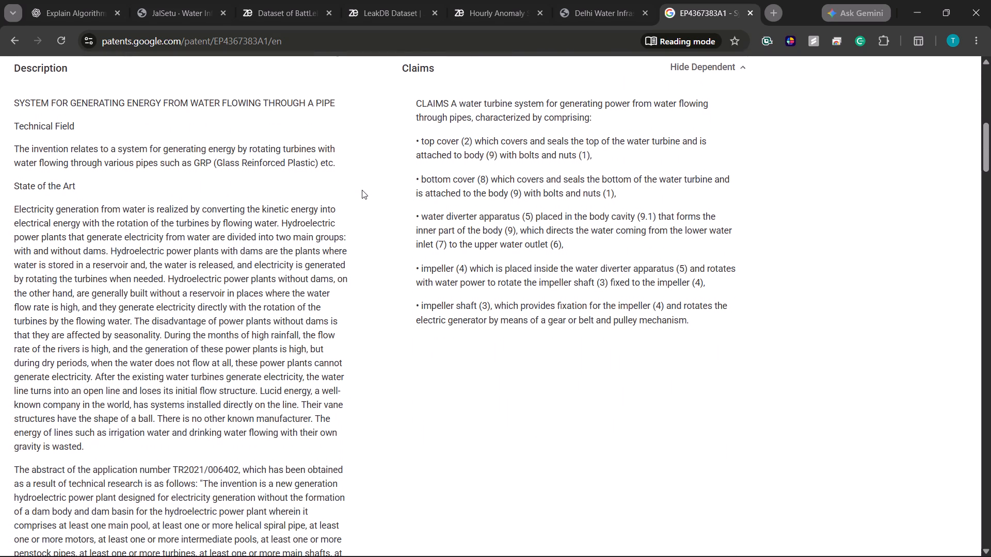
scroll(362, 190, down, 2)
scroll(362, 190, up, 9)
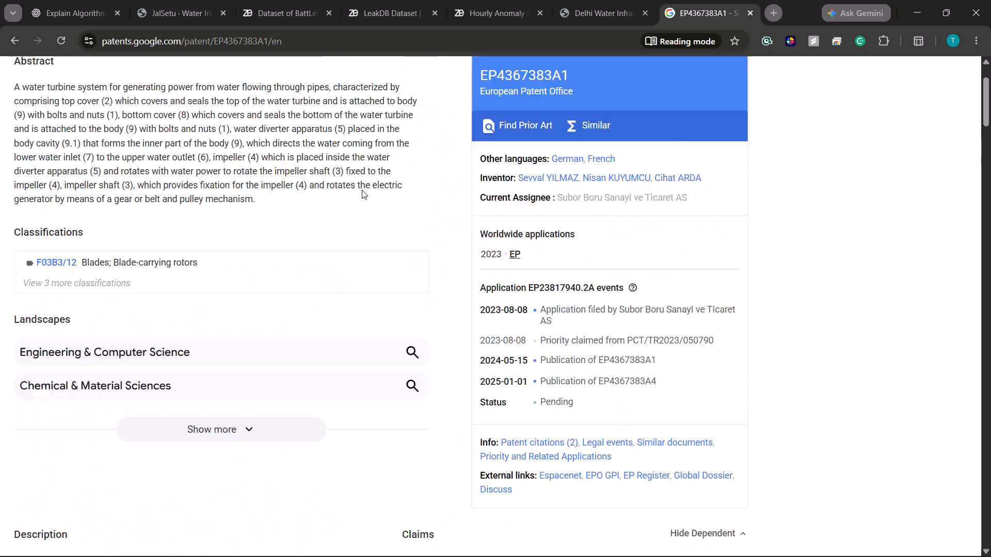
scroll(362, 190, up, 2)
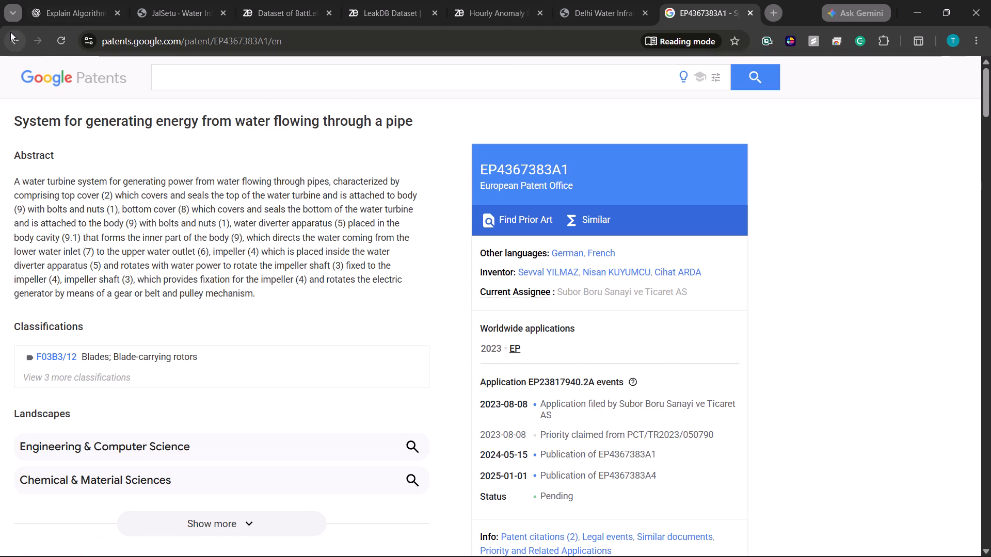
Reopen patent EP4367383A1 from the search results and look at the Google Patents advanced search options.
click(10, 32)
scroll(349, 439, down, 1)
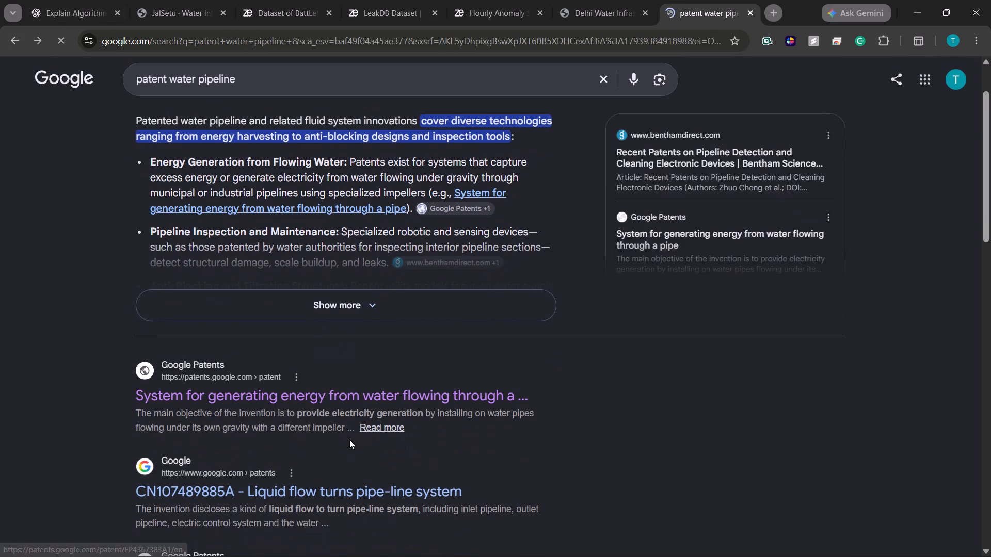
click(271, 390)
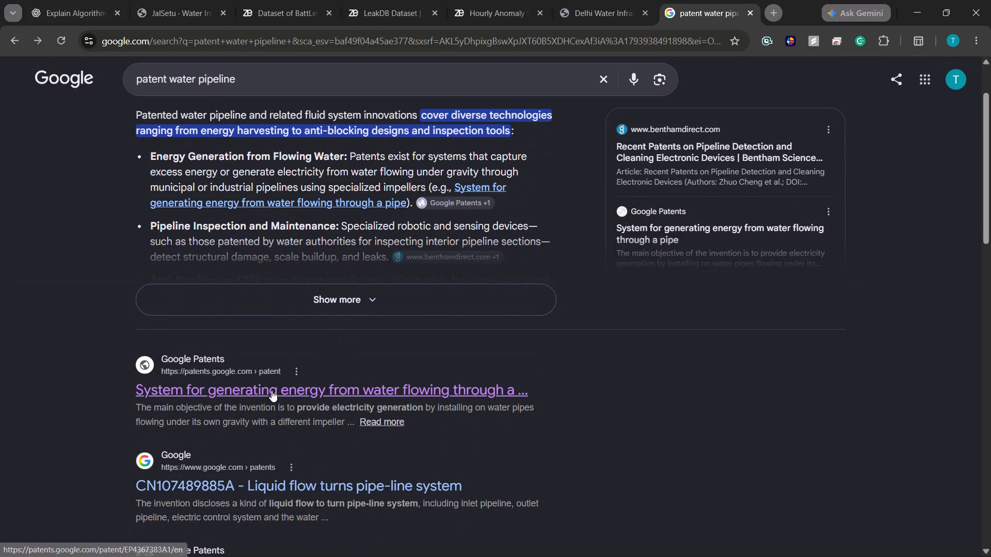
scroll(428, 207, up, 1)
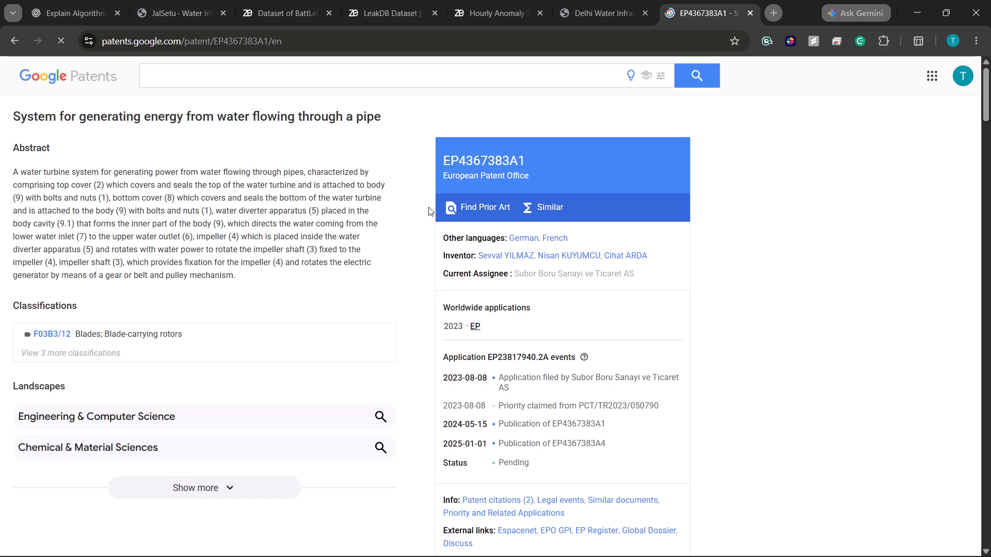
click(661, 75)
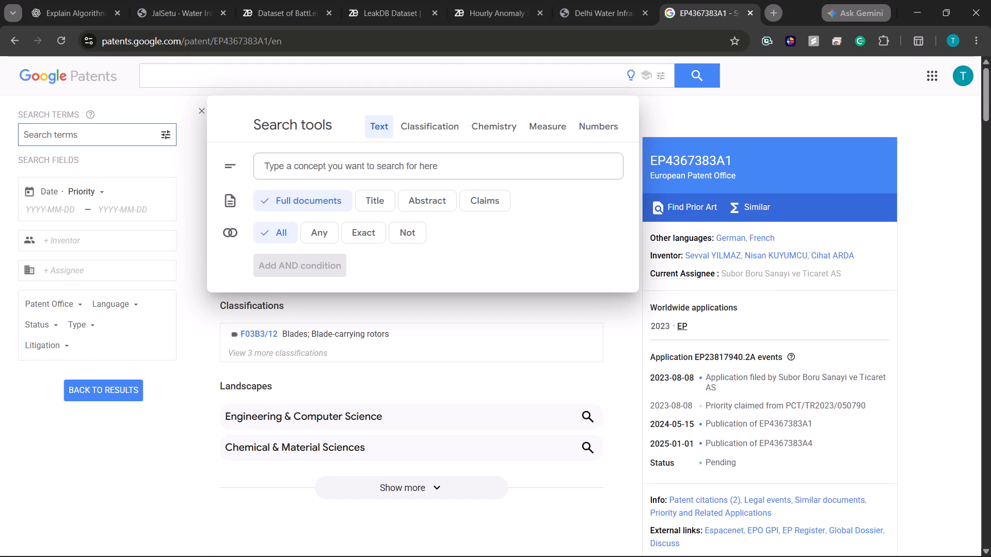
click(573, 312)
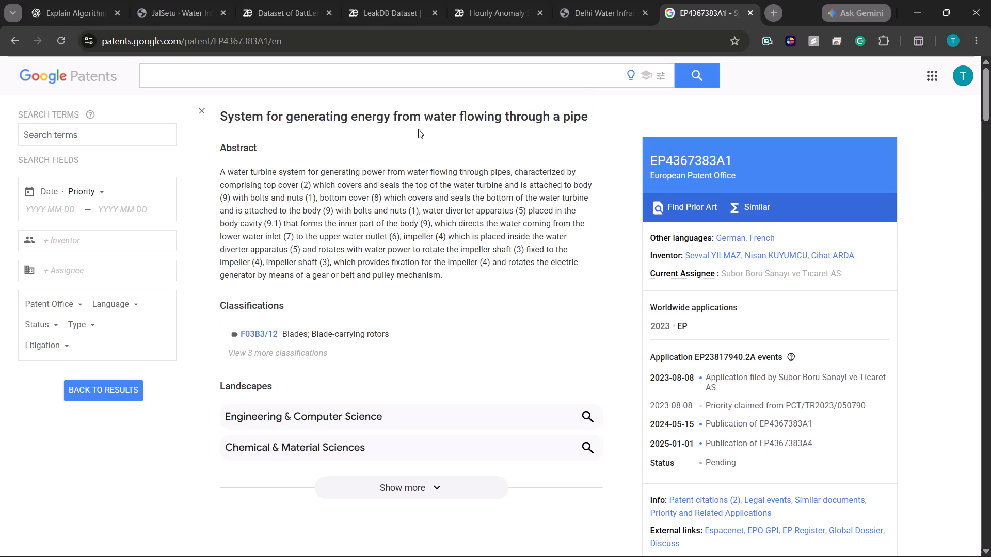
Set the start of the patent search's priority date range to 2023-01-01.
click(58, 207)
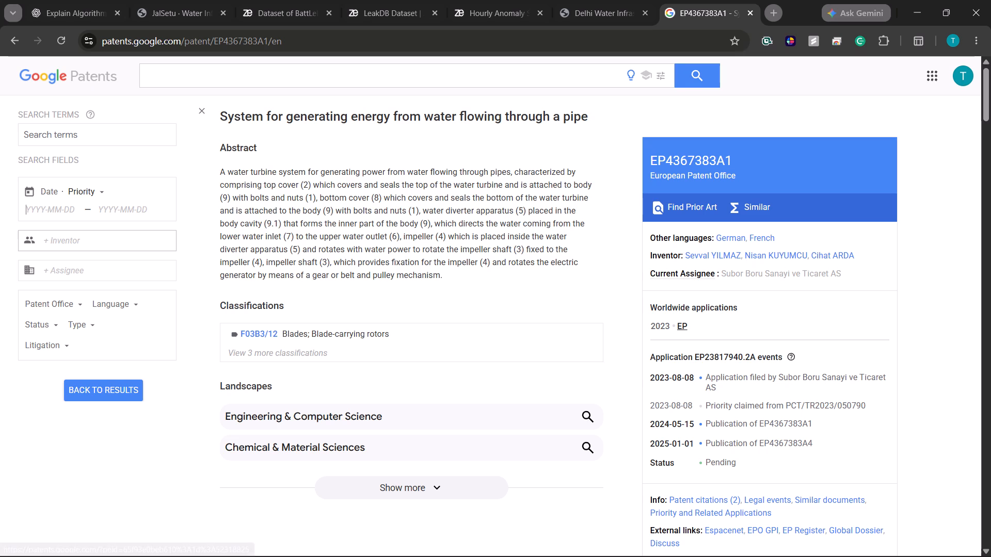
text(202)
key(3)
key(minus)
key(1)
key(BackSpace)
key(BackSpace)
key(BackSpace)
key(3)
key(minus)
text(10)
key(BackSpace)
key(BackSpace)
text(01-20)
key(BackSpace)
key(BackSpace)
text(01)
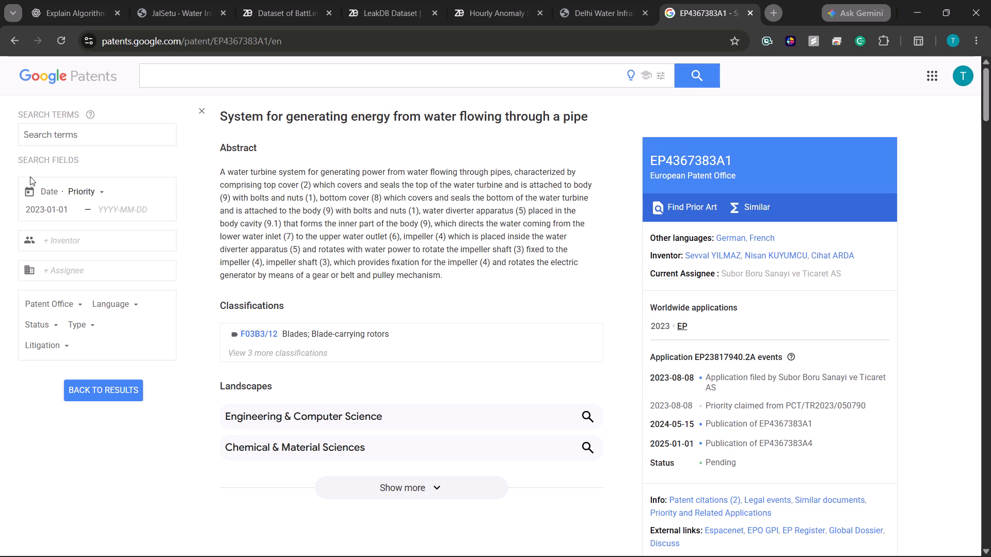
Set the end of the patent search's priority date range to 2026-11-03 and apply it.
click(105, 209)
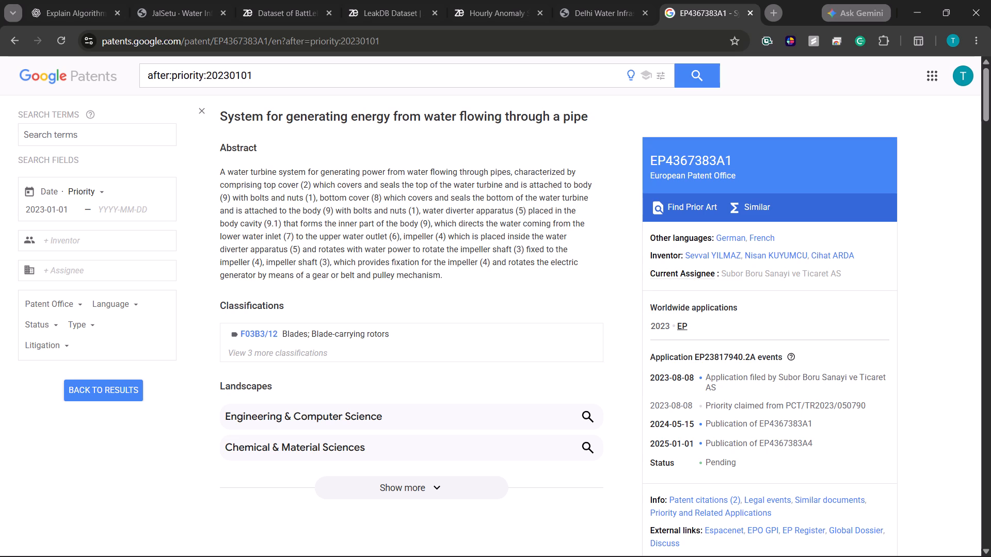
text(202)
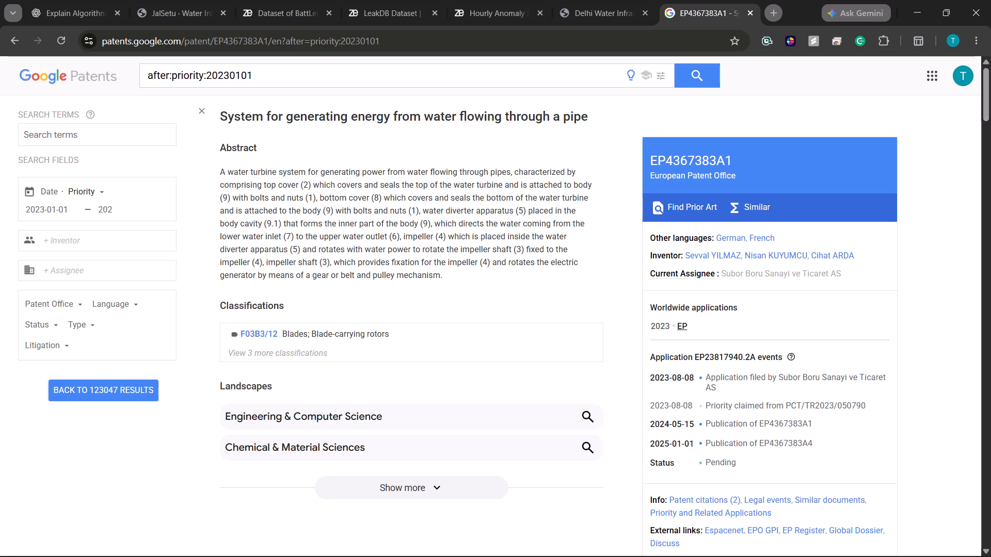
key(6)
key(minus)
text(11)
key(minus)
text(10)
key(BackSpace)
key(BackSpace)
key(3)
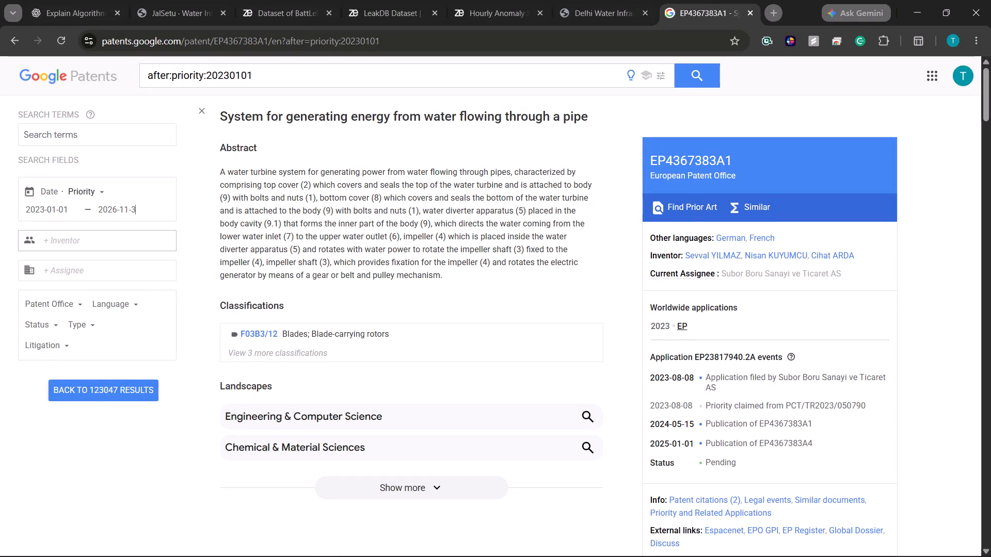
click(147, 215)
key(Return)
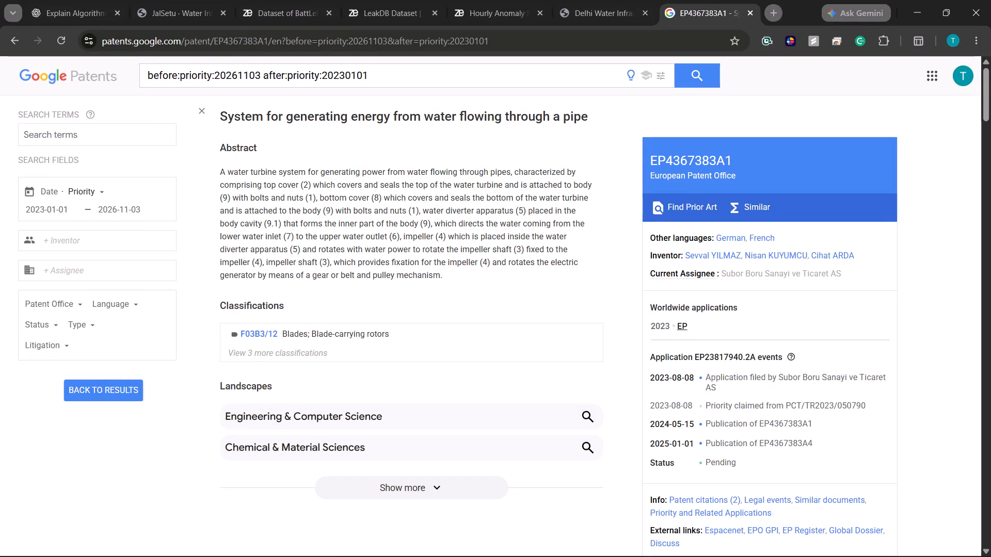
Add "pipeline" as a search term to the date-limited patent search and apply it.
scroll(436, 215, up, 9)
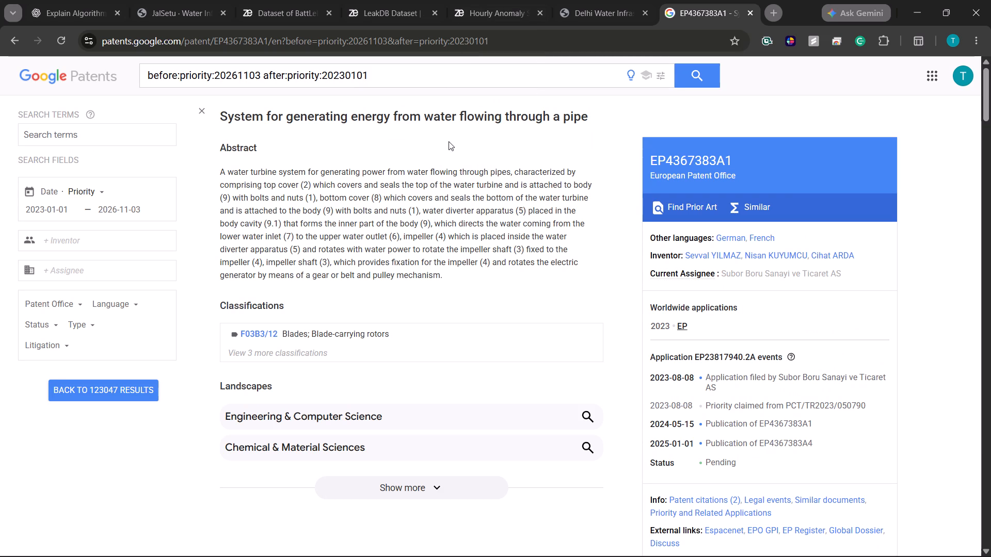
scroll(387, 279, down, 1)
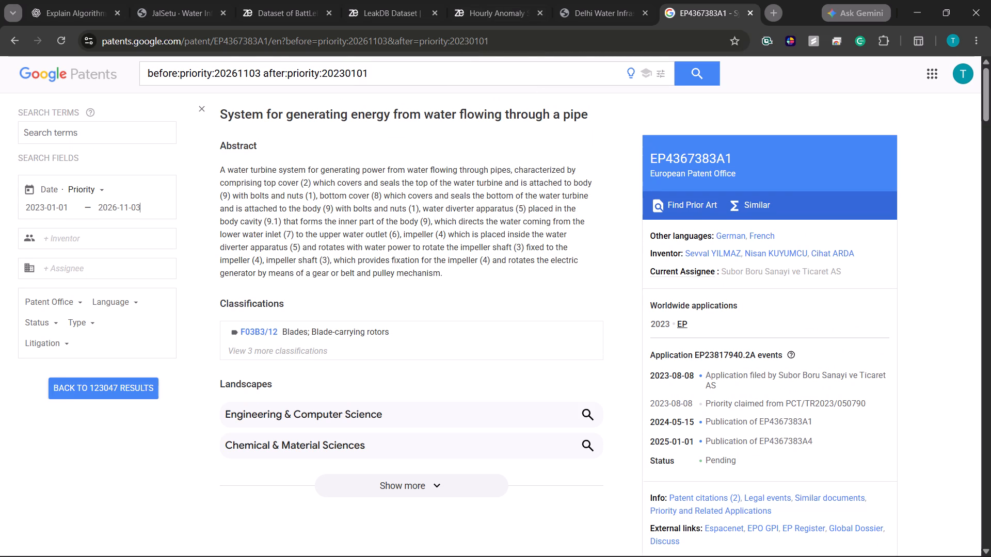
scroll(387, 279, down, 5)
scroll(387, 279, up, 5)
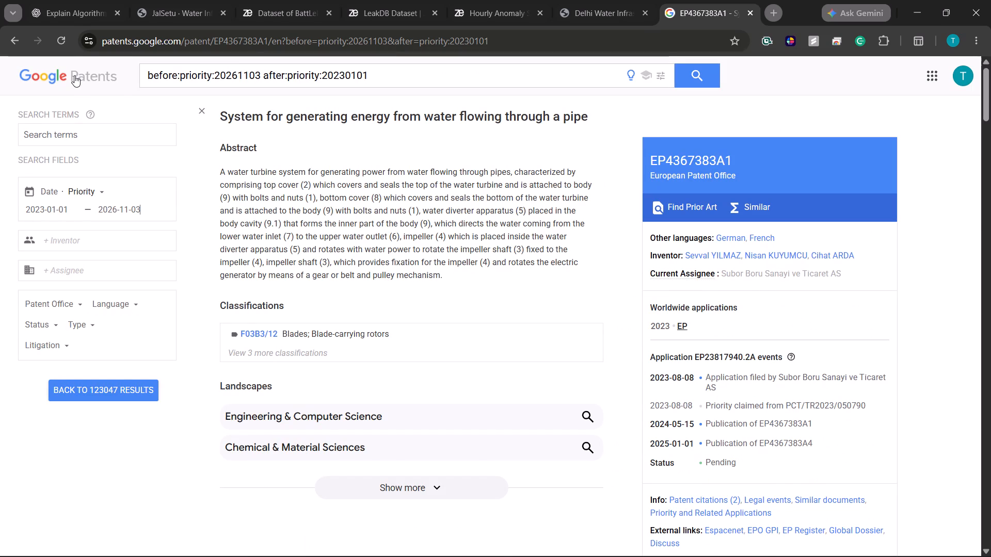
click(103, 135)
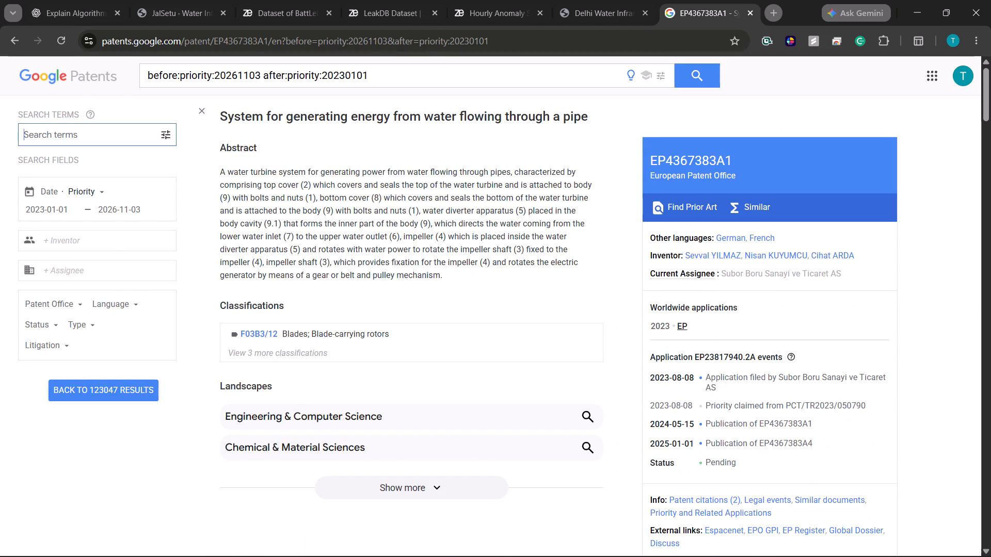
text(pipeline)
key(Return)
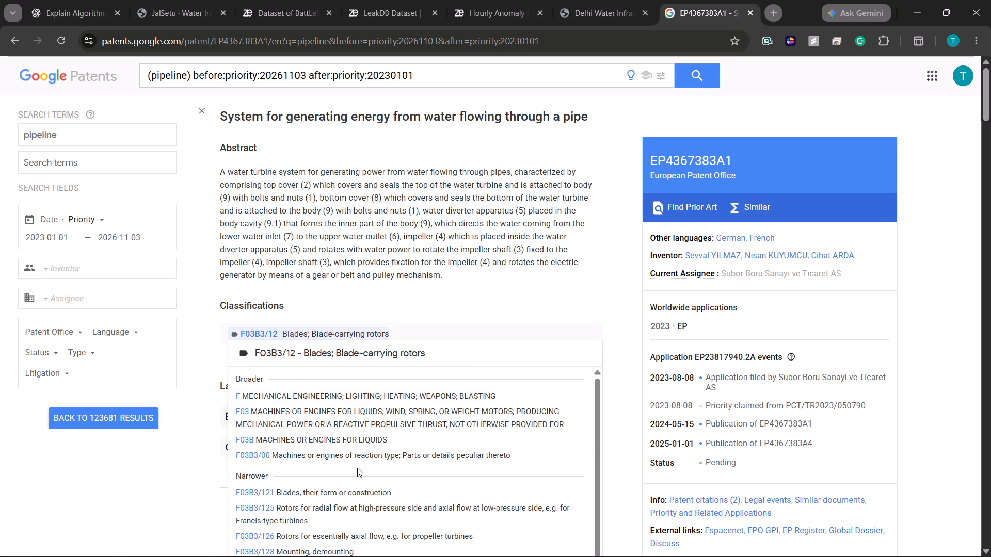
scroll(361, 156, up, 1)
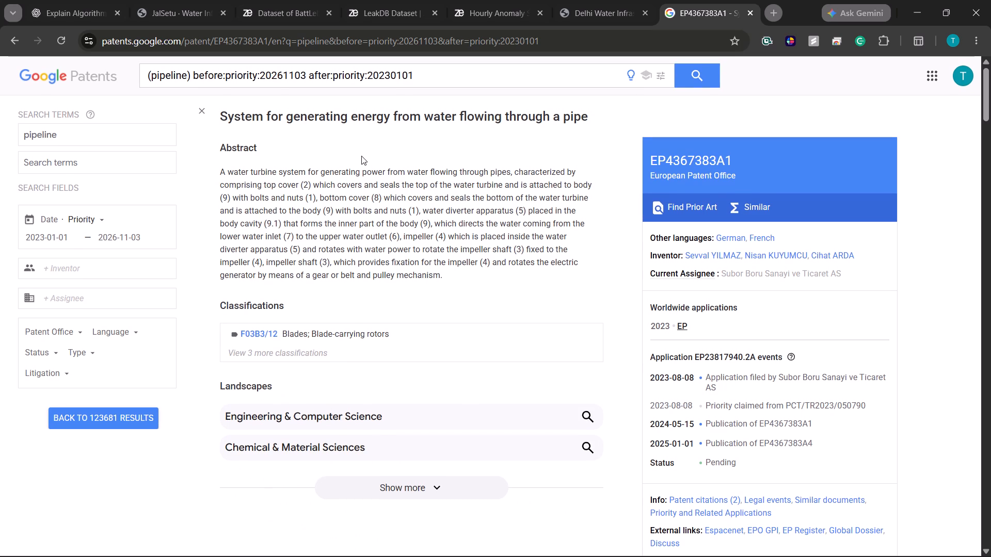
scroll(361, 156, up, 1)
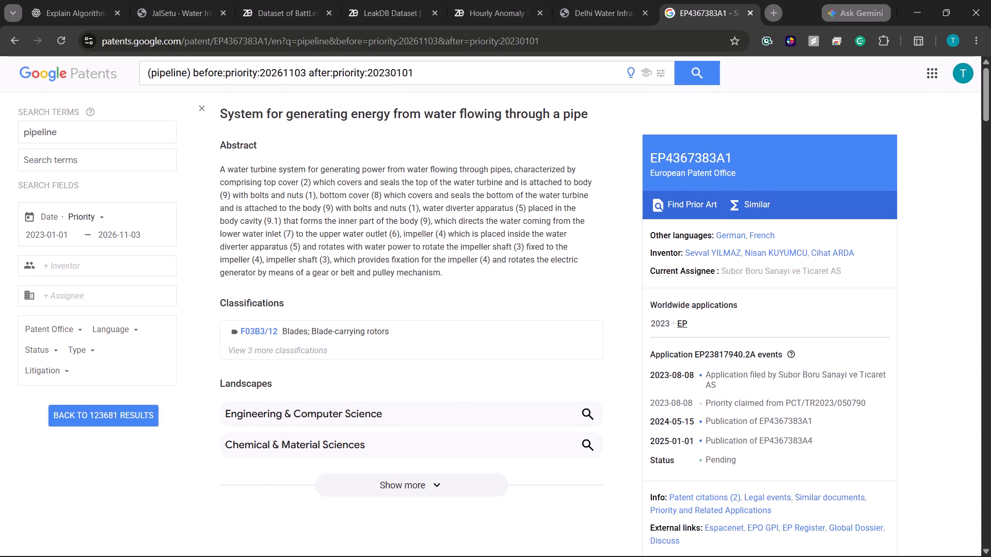
click(411, 161)
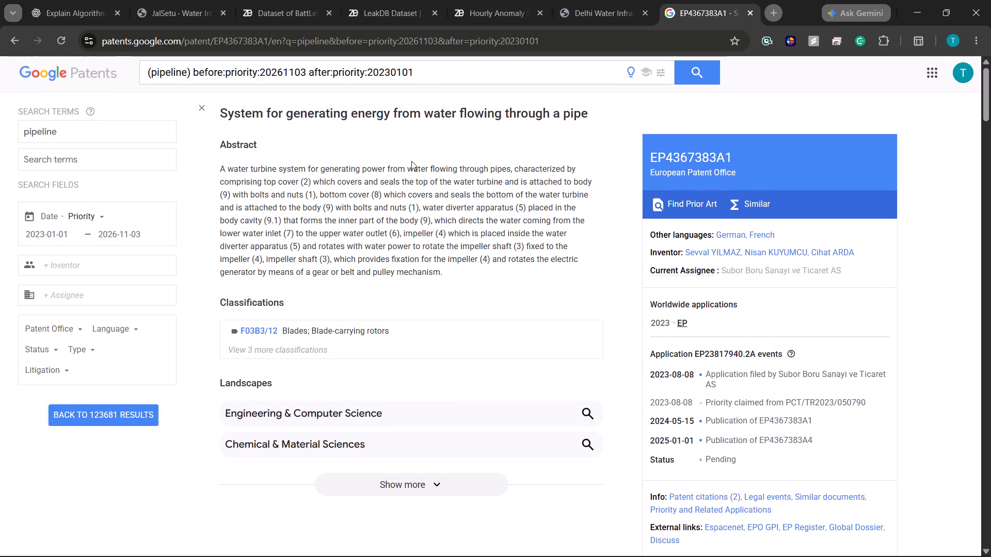
Extend the "pipeline" search term to "pipeline leakage" and apply it to the patent search.
click(61, 133)
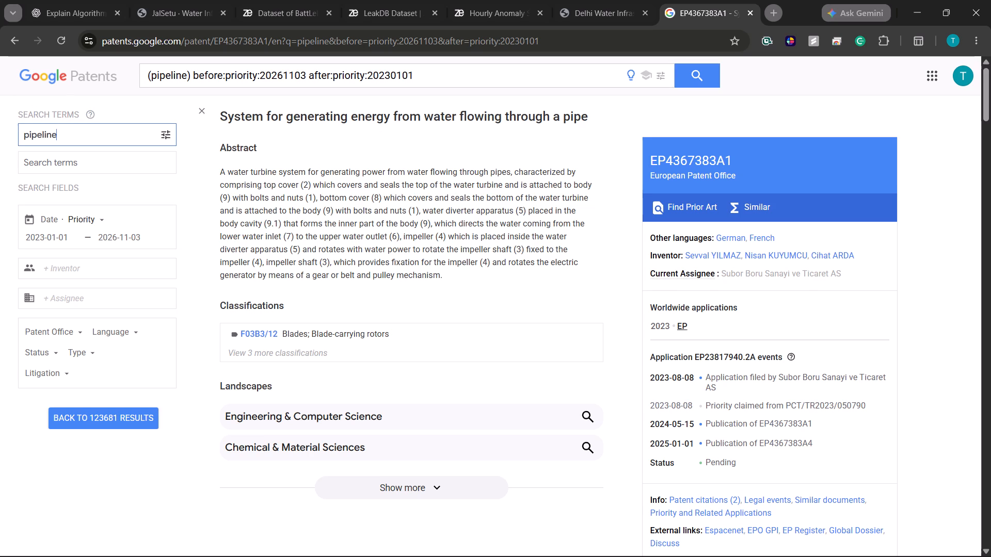
key(Left)
key(Left)
key(Left)
key(Left)
key(Left)
key(Left)
key(Left)
key(Left)
key(Left)
key(Left)
key(Left)
key(Left)
key(Left)
key(Left)
key(Right)
key(Right)
key(Right)
key(Right)
key(Right)
key(Right)
key(Right)
key(Right)
key(Right)
key(Right)
key(space)
text(leakea)
key(BackSpace)
key(BackSpace)
key(a)
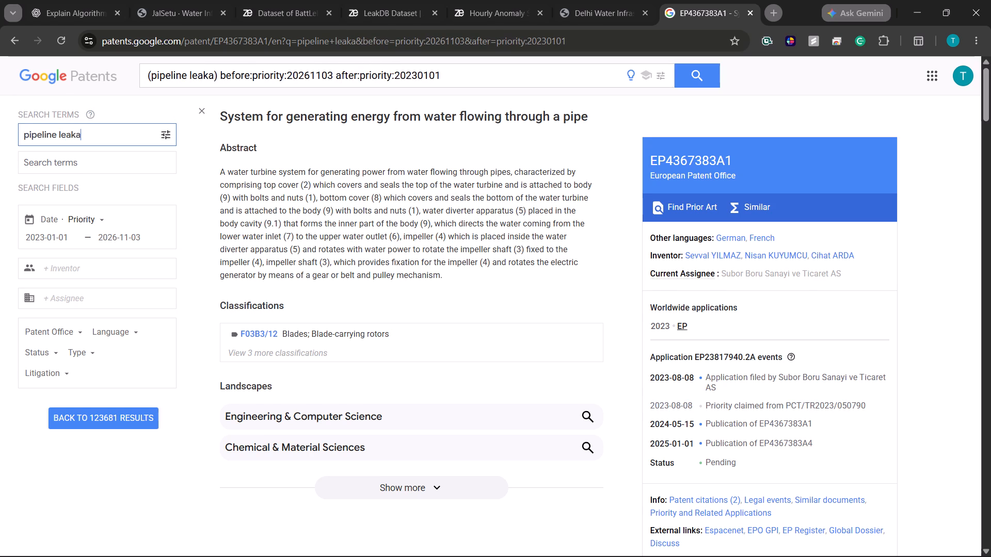
text(ge)
key(Return)
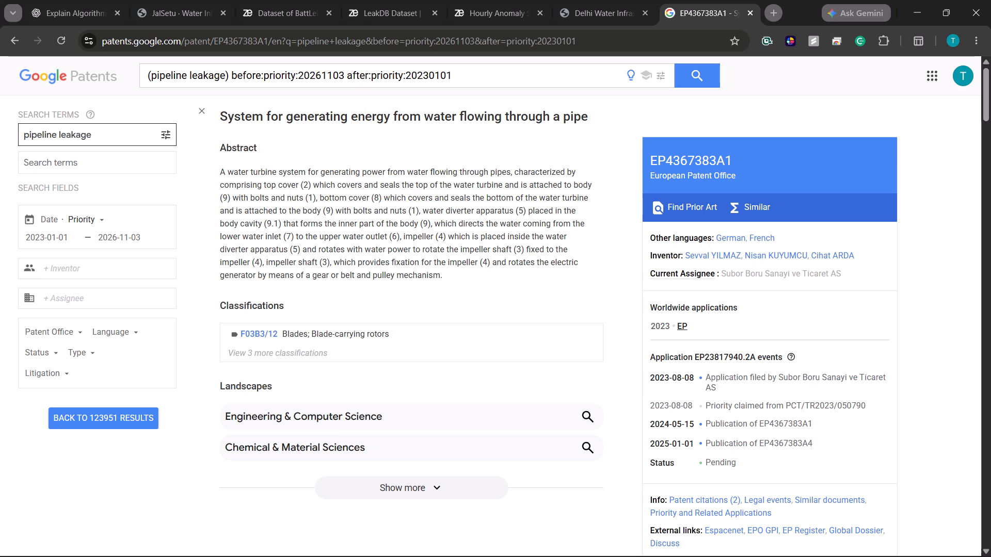
Expand the landscapes list of patent EP4367383A1 and skim its description, including the objective of the invention and the parts references.
scroll(413, 264, down, 1)
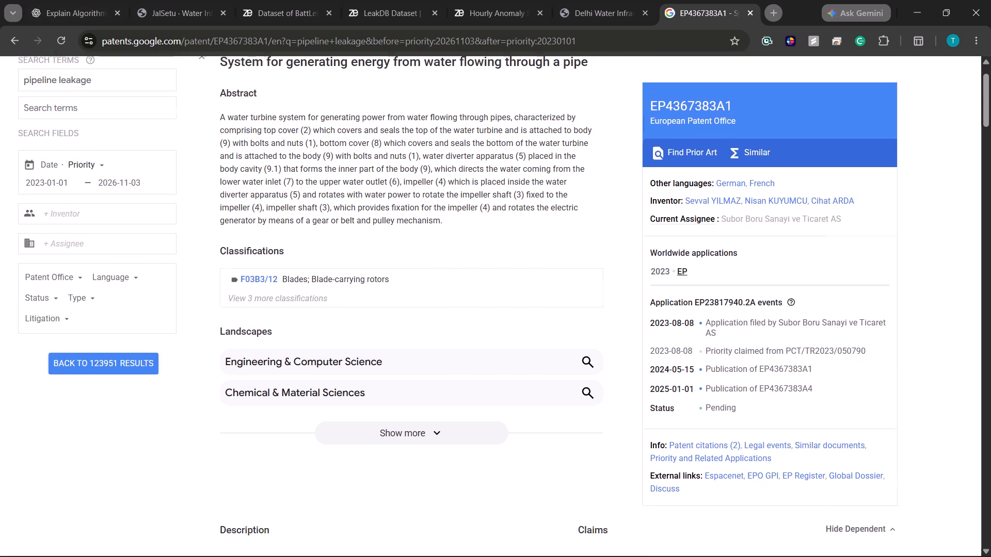
scroll(413, 264, down, 1)
click(411, 351)
scroll(430, 408, down, 5)
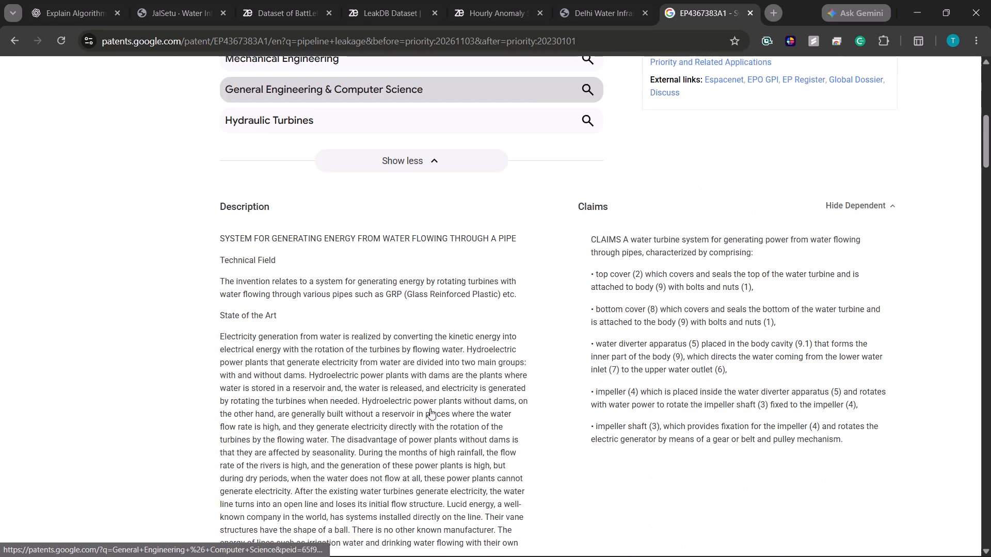
scroll(430, 408, down, 6)
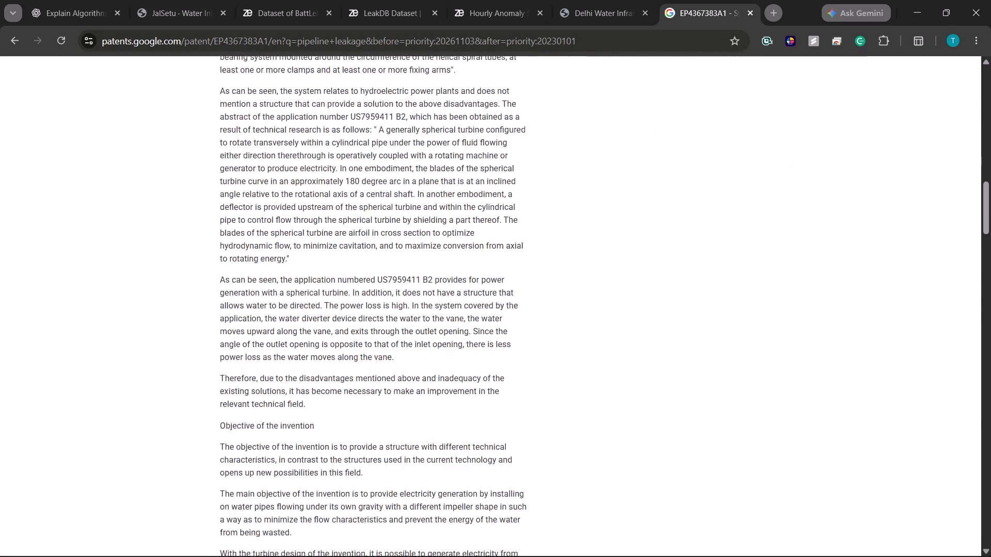
scroll(430, 408, down, 3)
scroll(430, 408, up, 2)
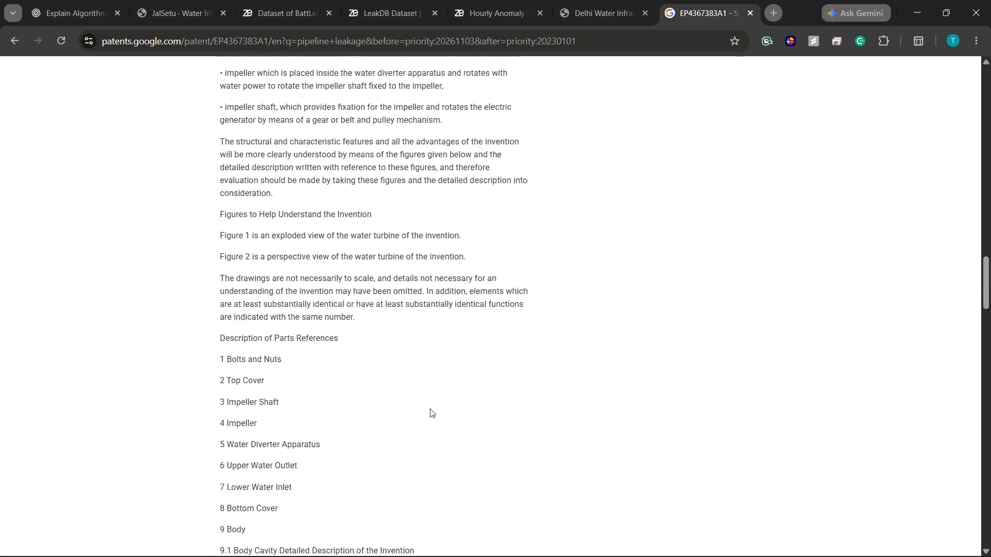
scroll(430, 408, up, 7)
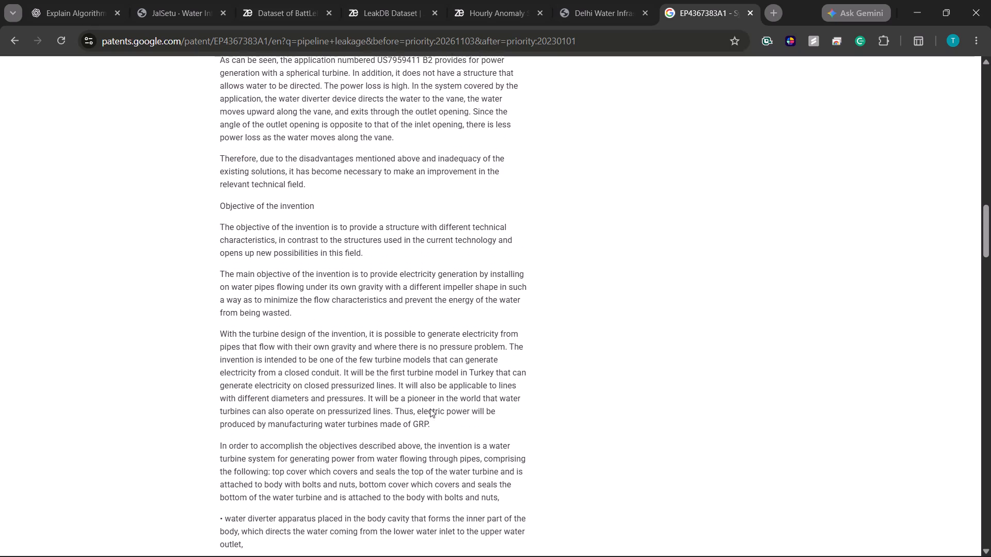
Examine the prior-art discussion and the Similar Documents list of patent EP4367383A1.
scroll(430, 408, up, 5)
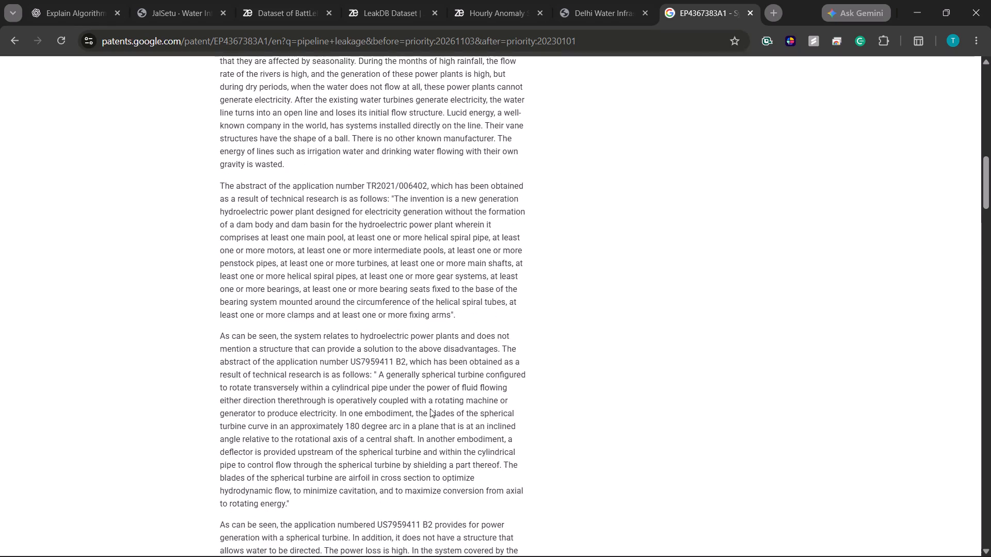
scroll(430, 408, up, 2)
scroll(430, 408, down, 18)
scroll(430, 408, up, 1)
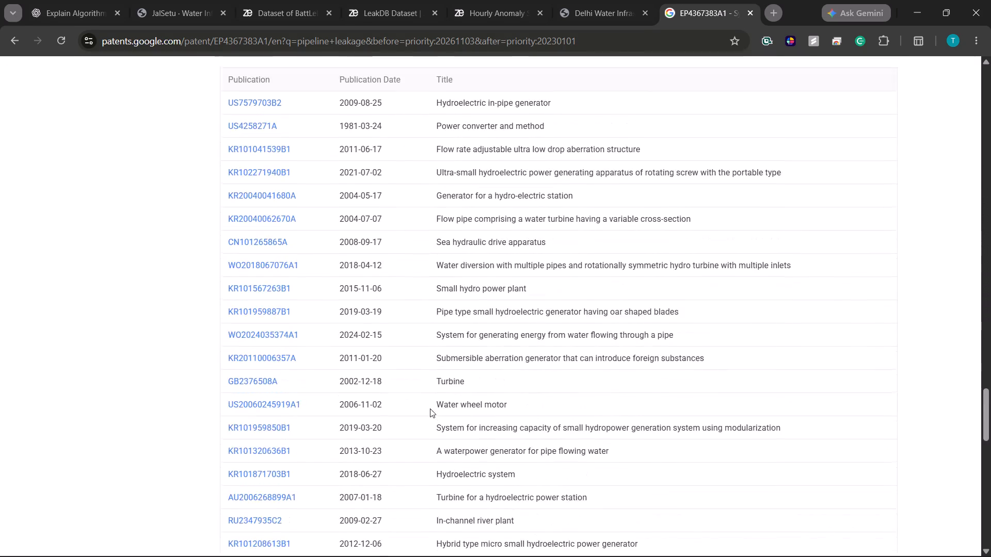
scroll(430, 408, up, 2)
scroll(435, 252, down, 1)
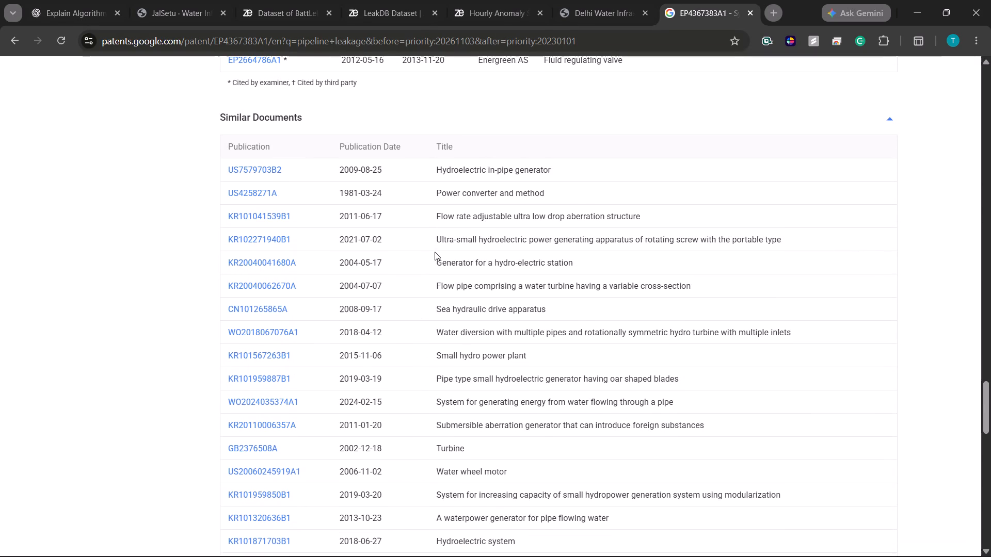
scroll(435, 252, down, 1)
scroll(499, 195, down, 1)
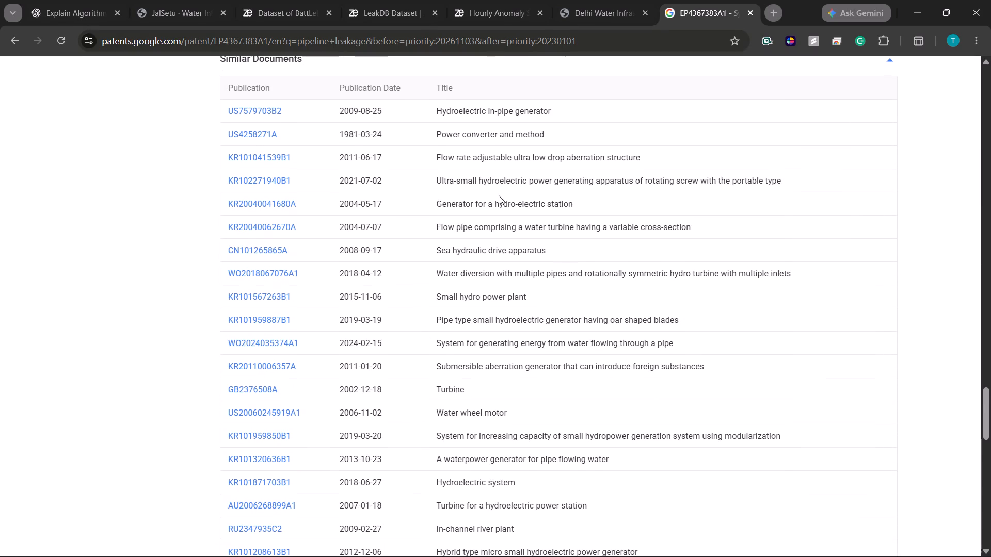
scroll(424, 260, down, 1)
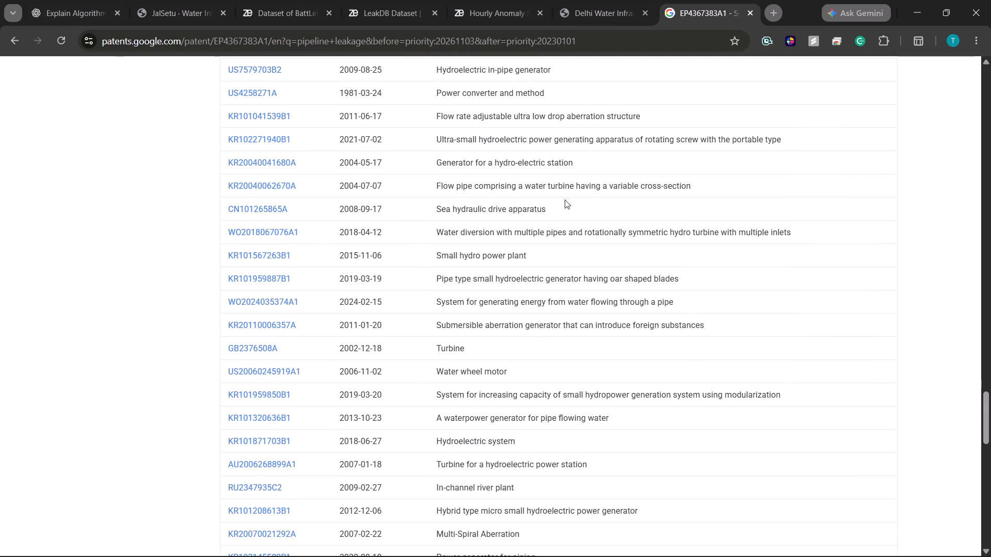
scroll(402, 218, down, 1)
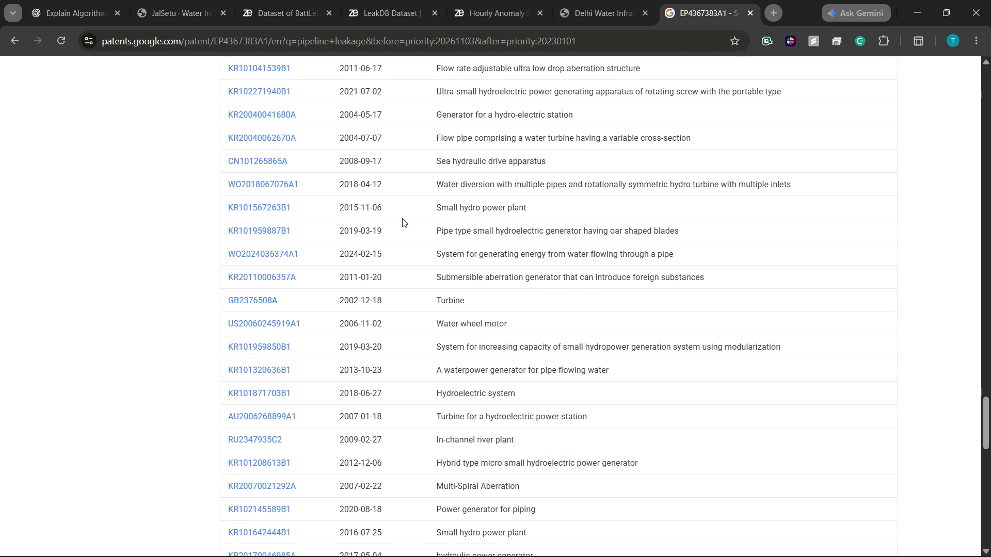
scroll(450, 242, down, 1)
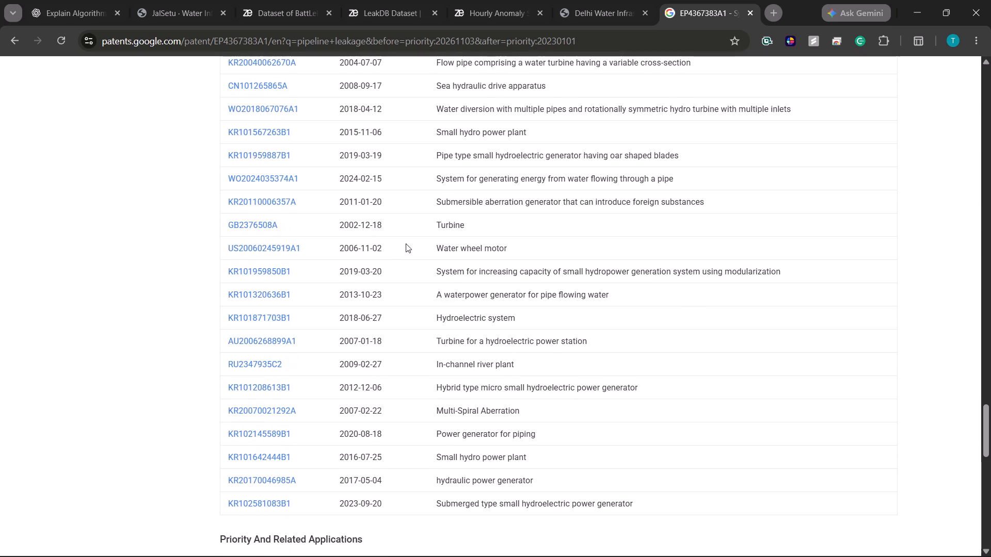
scroll(415, 329, down, 1)
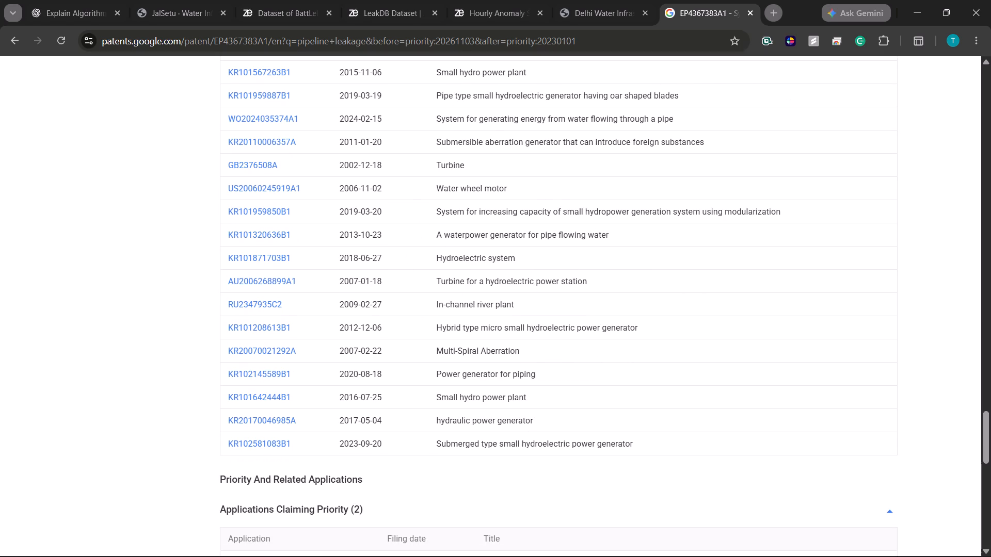
scroll(465, 325, down, 2)
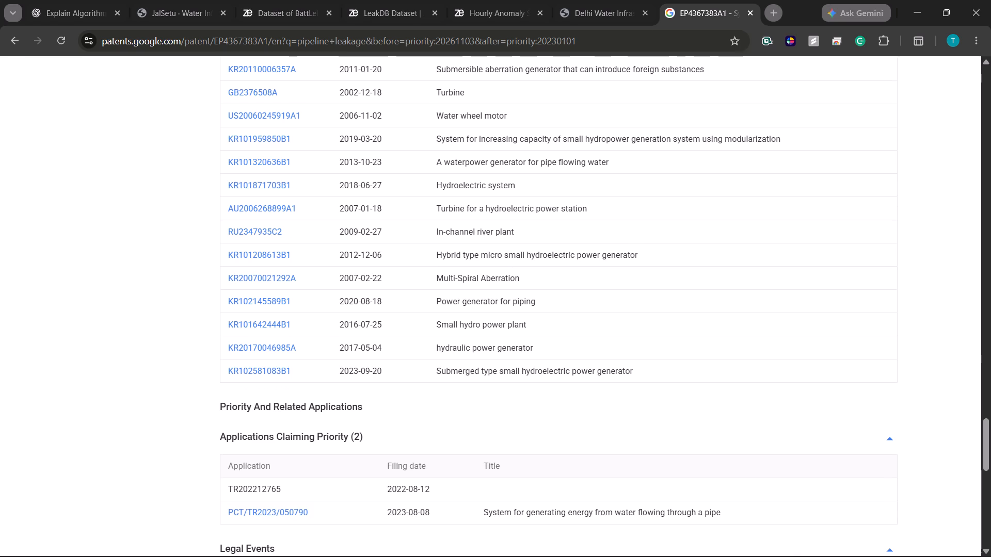
Examine the priority applications and legal events of patent EP4367383A1.
scroll(450, 348, down, 1)
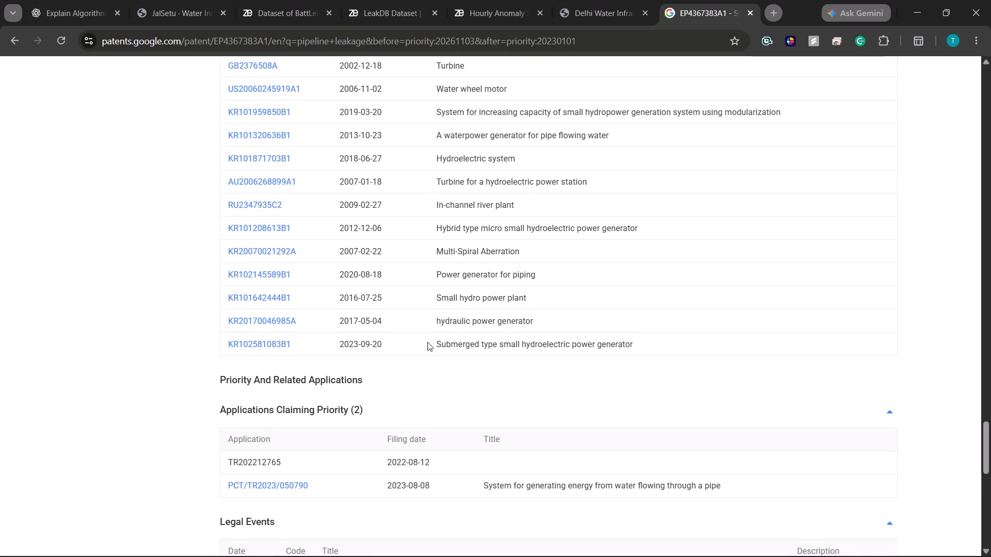
scroll(427, 343, down, 3)
scroll(373, 405, down, 2)
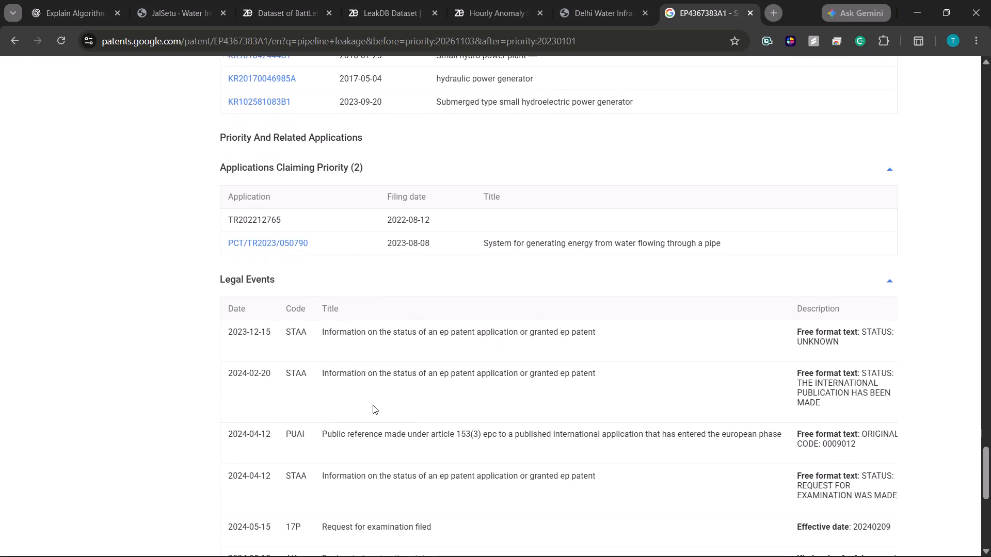
scroll(373, 405, down, 8)
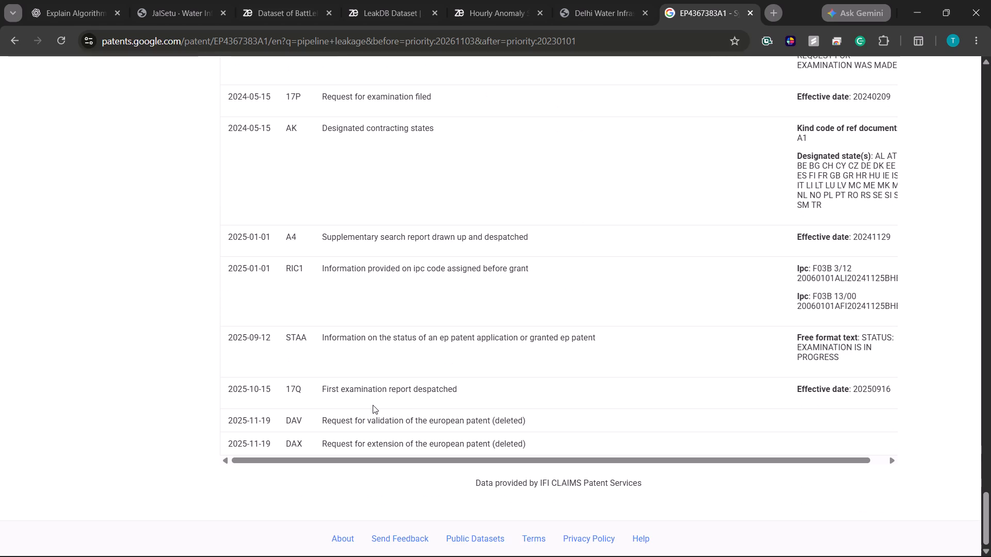
scroll(373, 405, up, 14)
scroll(373, 405, up, 17)
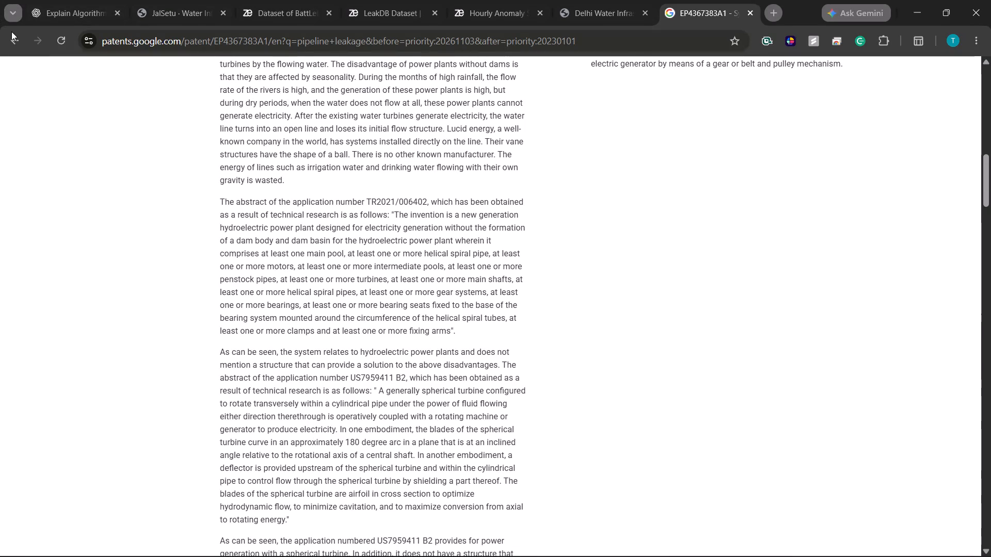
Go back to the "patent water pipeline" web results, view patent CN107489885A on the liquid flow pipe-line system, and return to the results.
click(15, 38)
click(15, 38)
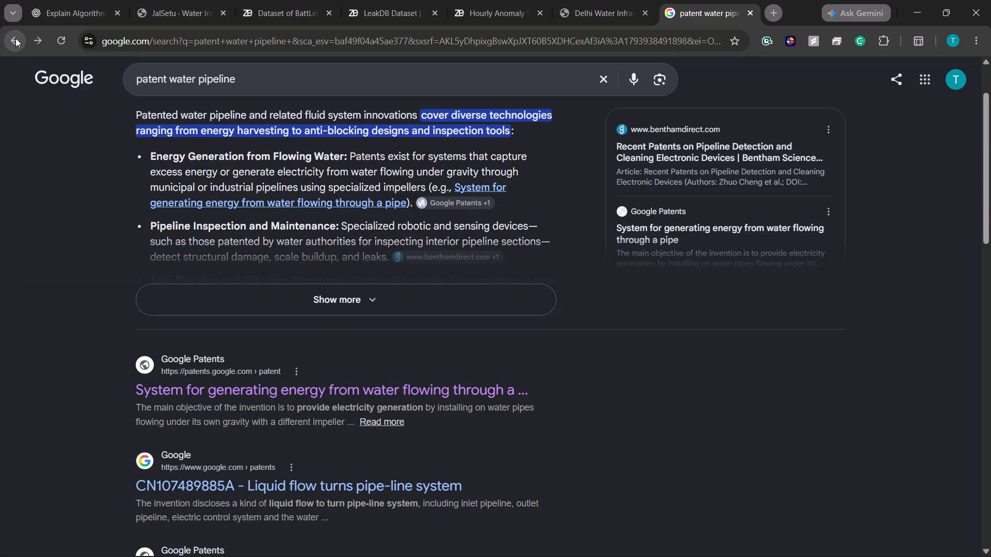
scroll(397, 268, down, 1)
click(325, 372)
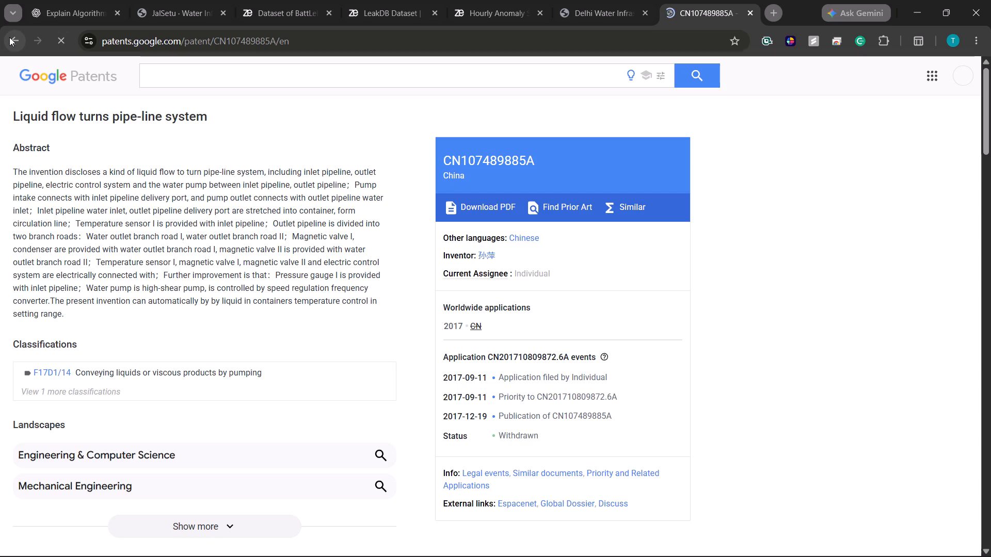
click(9, 37)
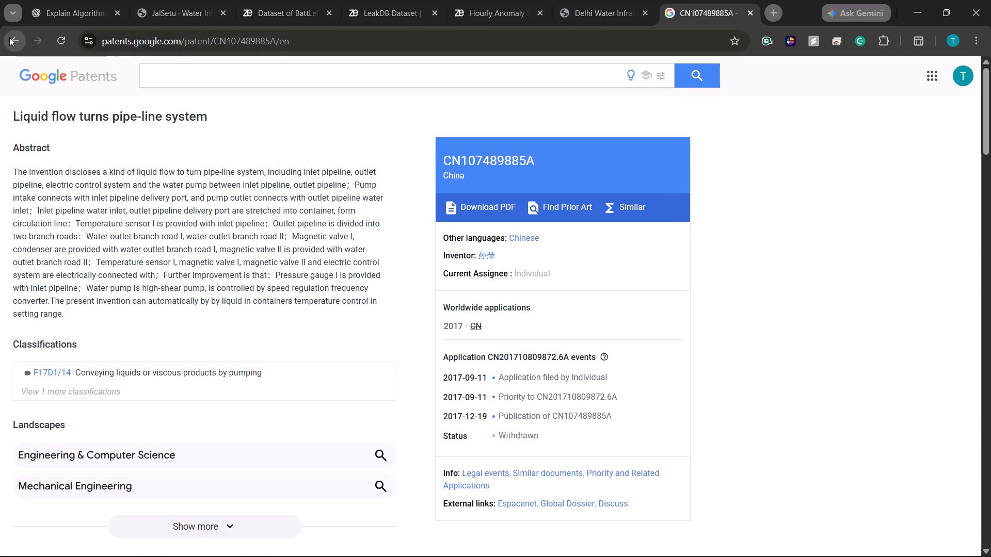
Refine the web search query to "patent water supply pipeline" and run it.
scroll(300, 336, down, 1)
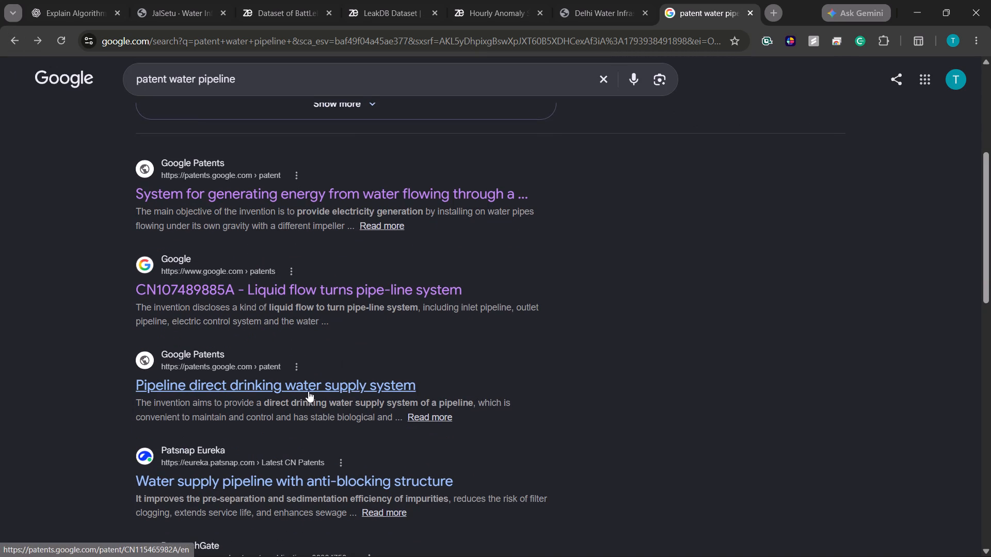
scroll(313, 391, down, 1)
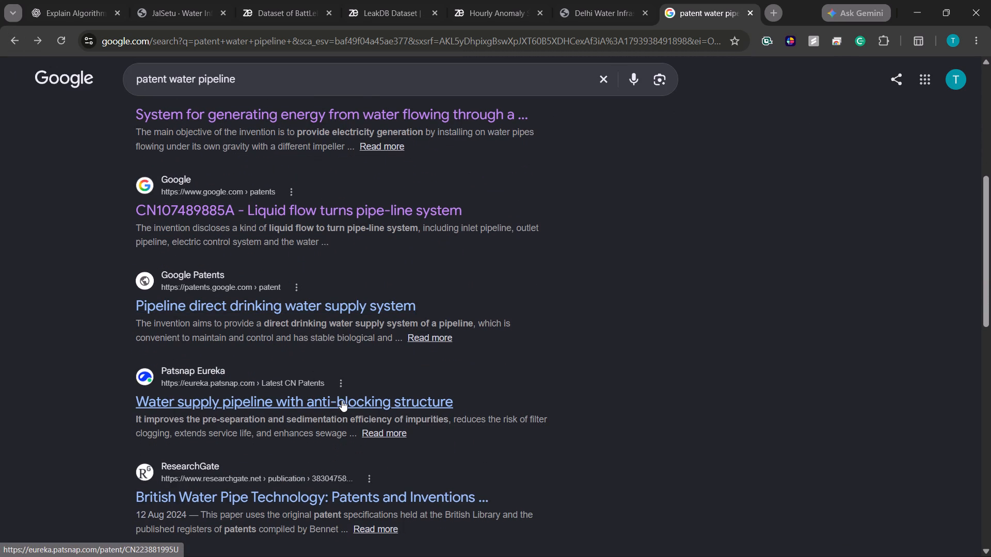
click(327, 79)
key(Left)
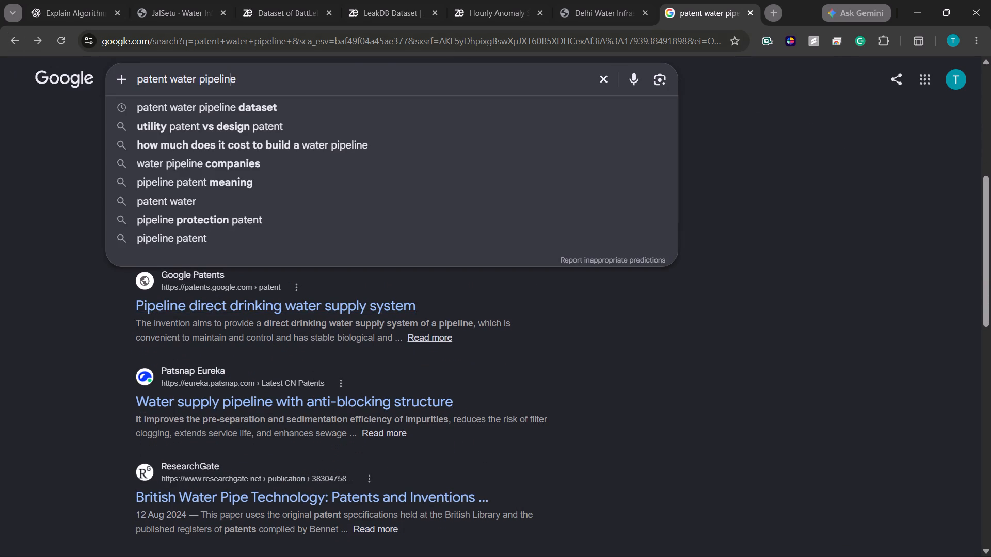
key(Left)
key(Left)
key(Left)
key(Left)
key(Left)
key(Left)
key(Left)
text(supply)
key(space)
key(shift+Return)
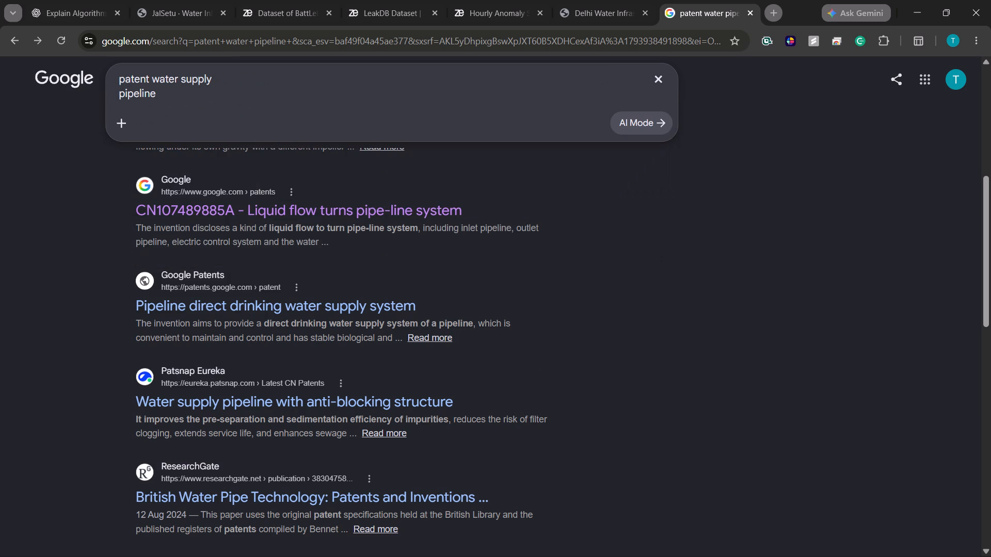
key(Return)
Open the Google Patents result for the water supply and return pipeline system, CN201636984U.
scroll(274, 380, down, 1)
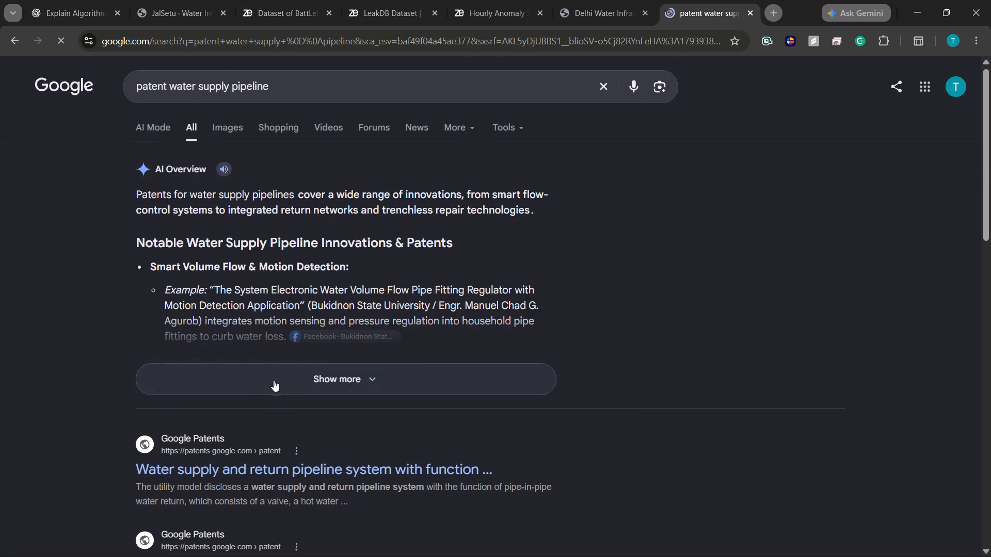
scroll(274, 380, down, 1)
scroll(324, 409, down, 1)
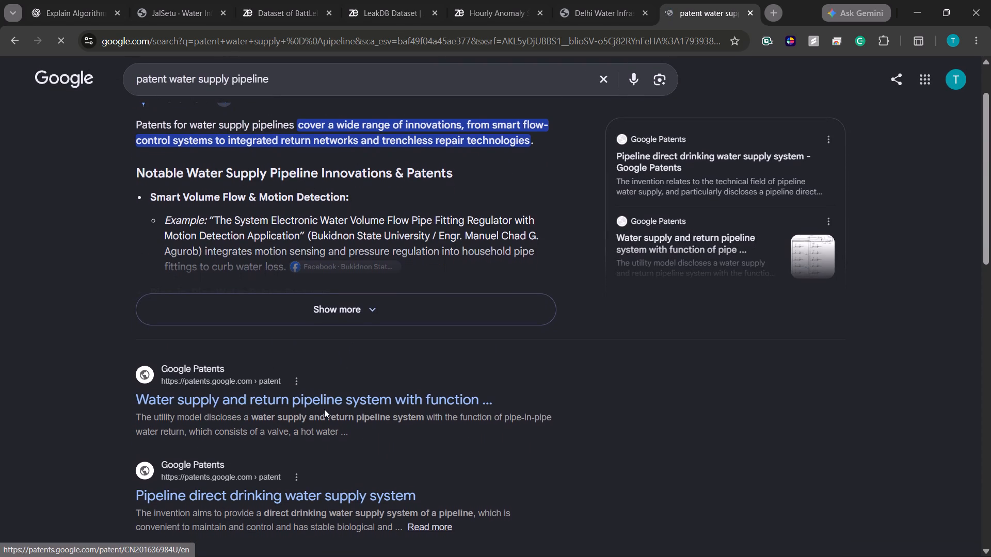
scroll(388, 443, down, 1)
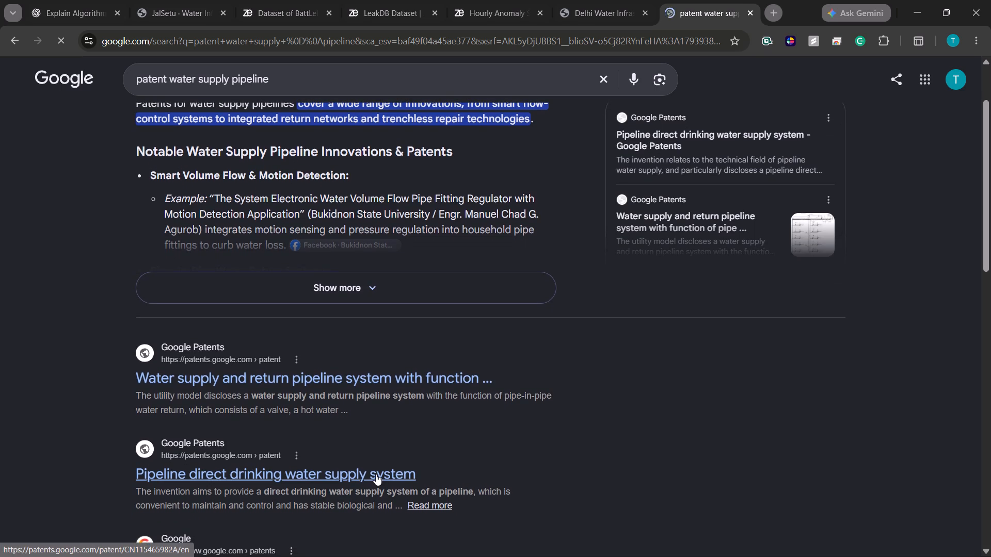
click(364, 379)
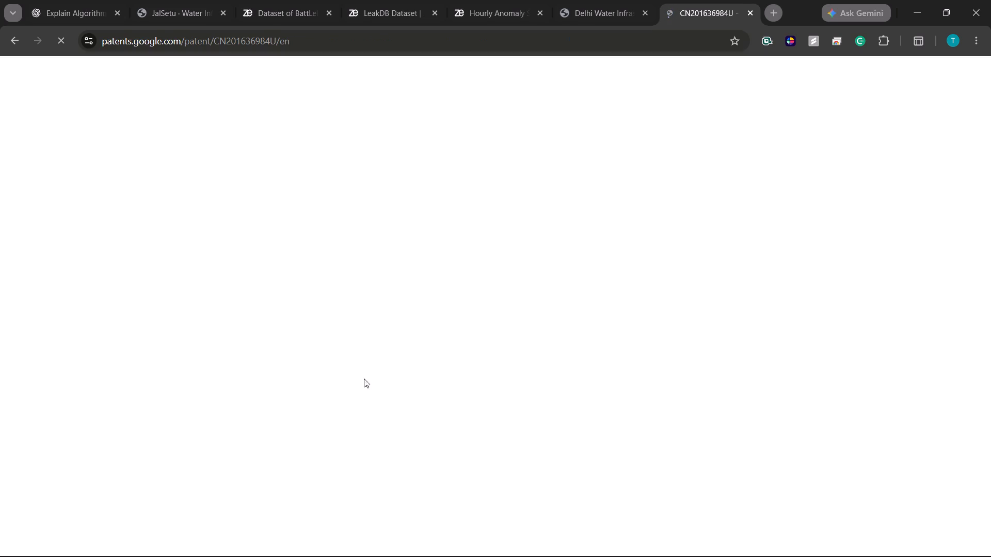
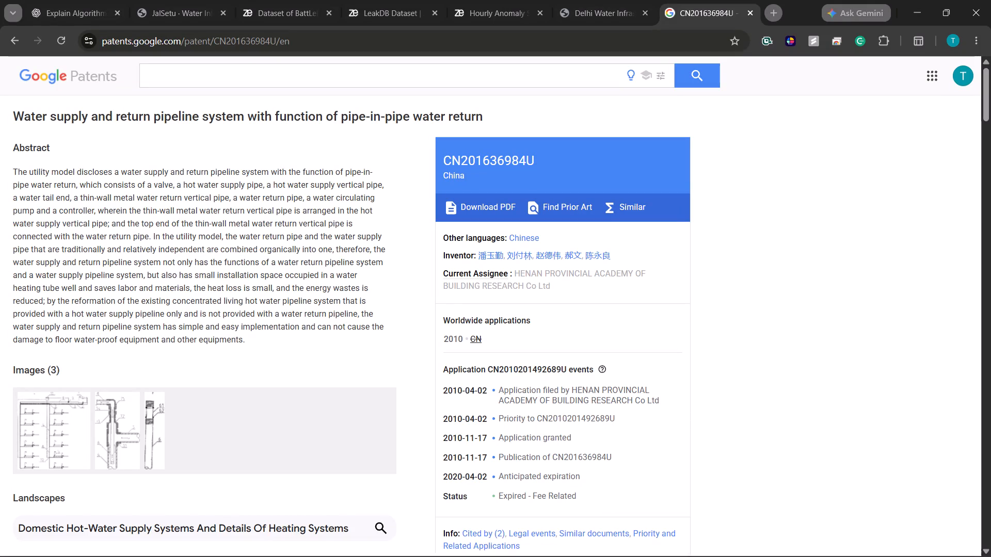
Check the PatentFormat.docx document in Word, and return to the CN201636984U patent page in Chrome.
click(679, 556)
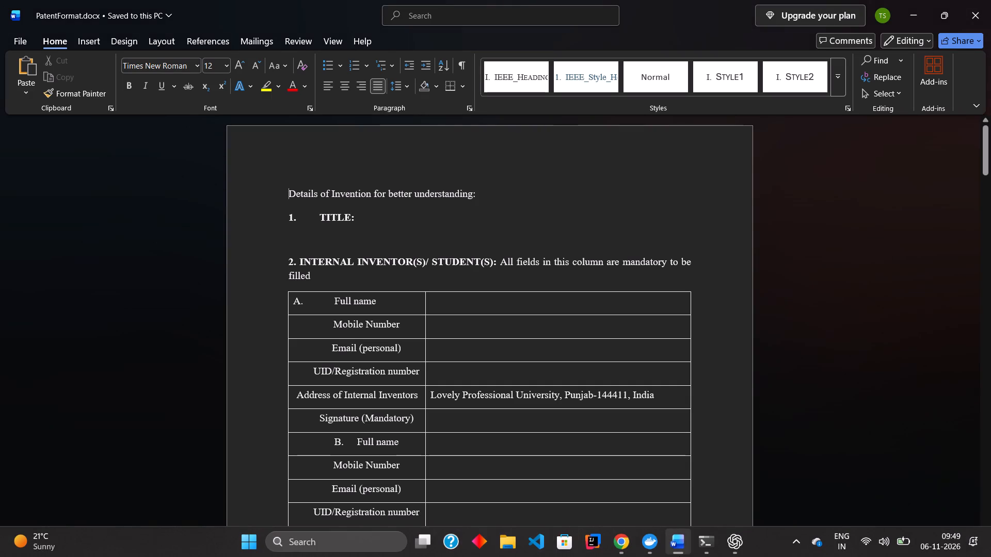
click(679, 556)
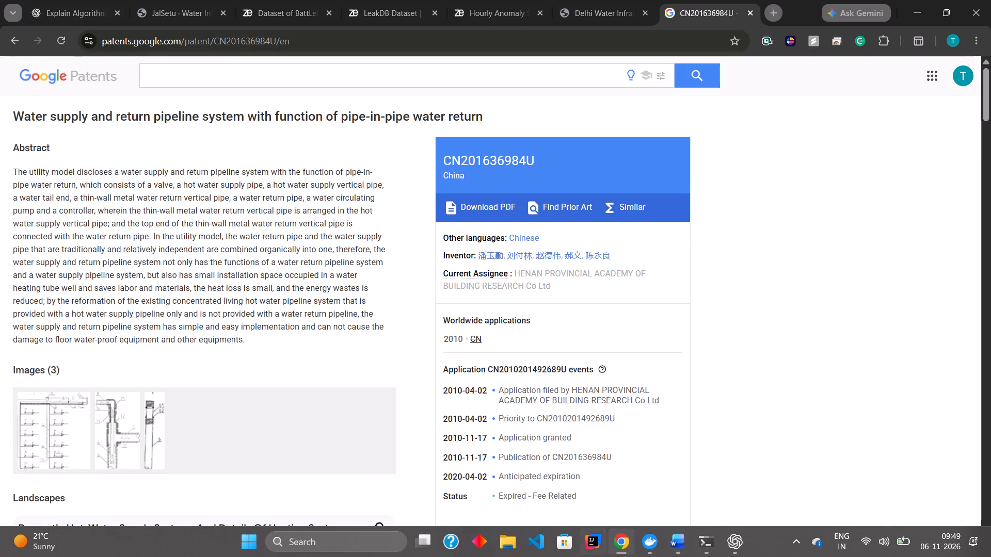
Launch WhatsApp from the recent Windows searches.
click(361, 541)
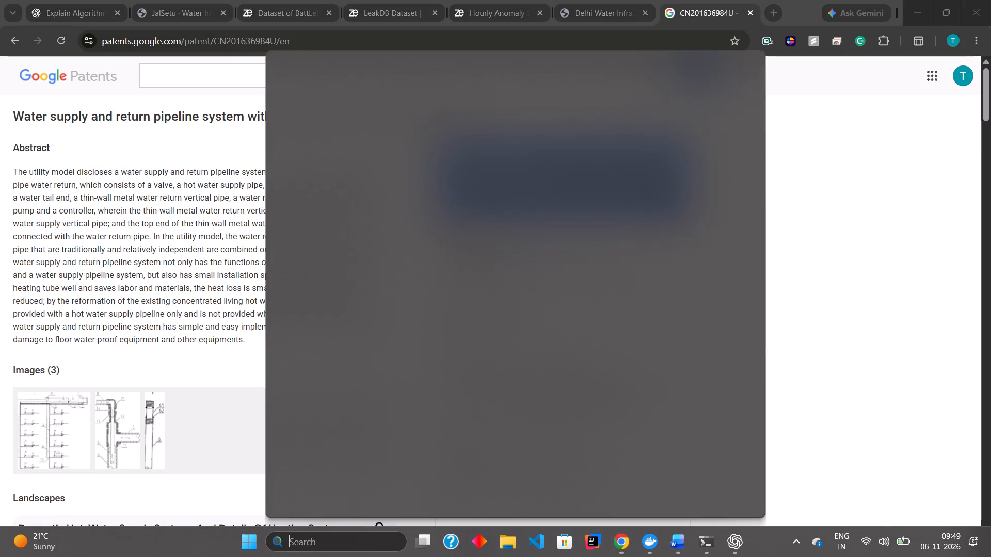
double_click(333, 113)
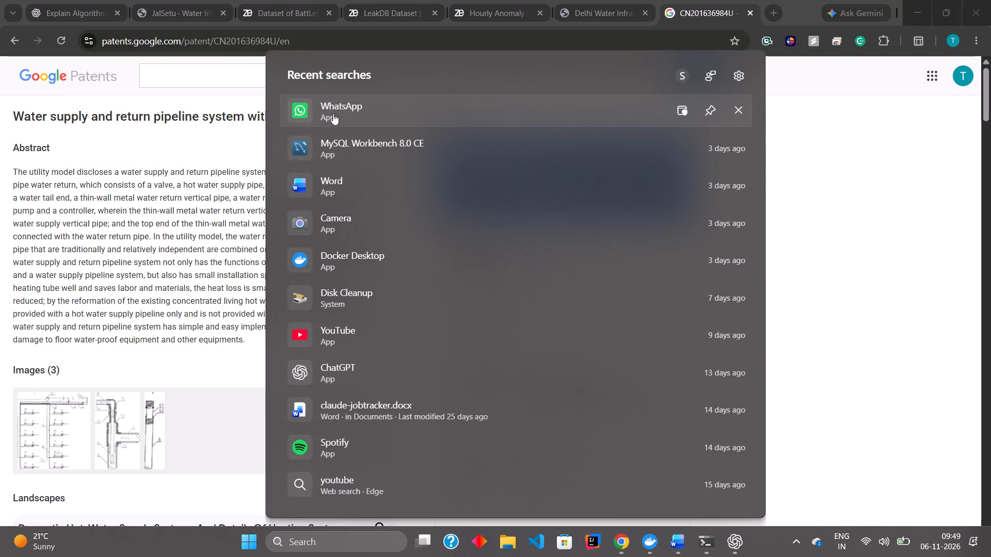
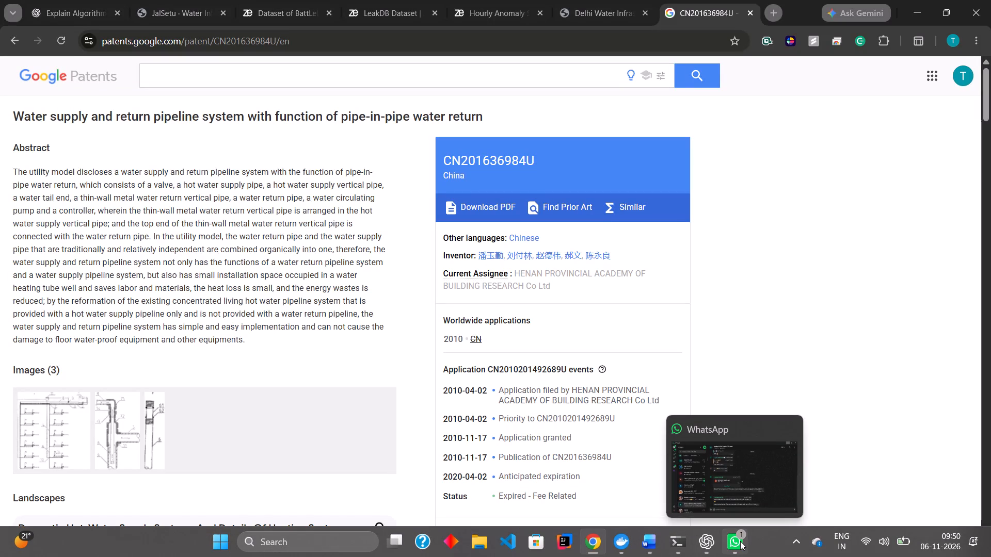
View the start of the Delhi Water Infrastructure patent form draft PDF and return to the JalSetu Research bench page.
click(608, 1)
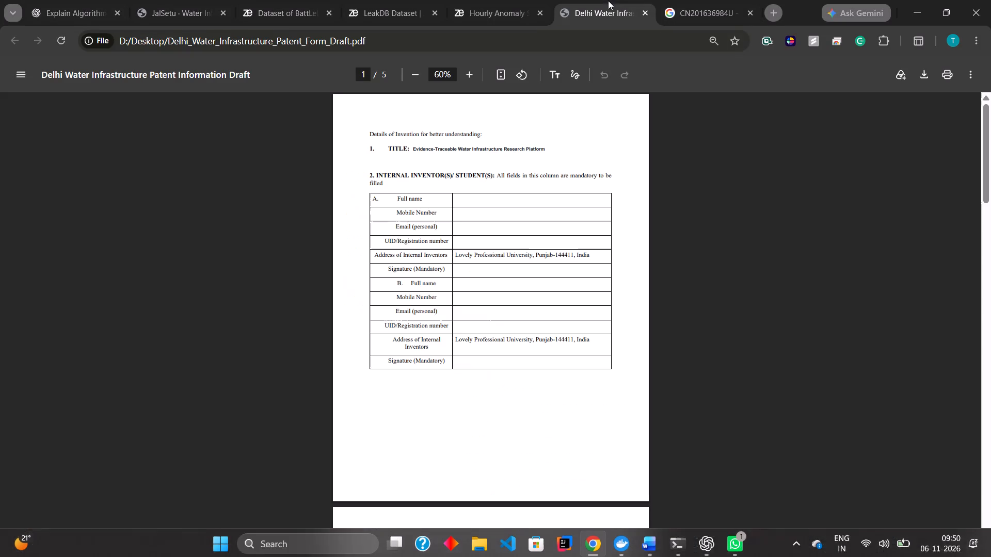
scroll(515, 190, up, 1)
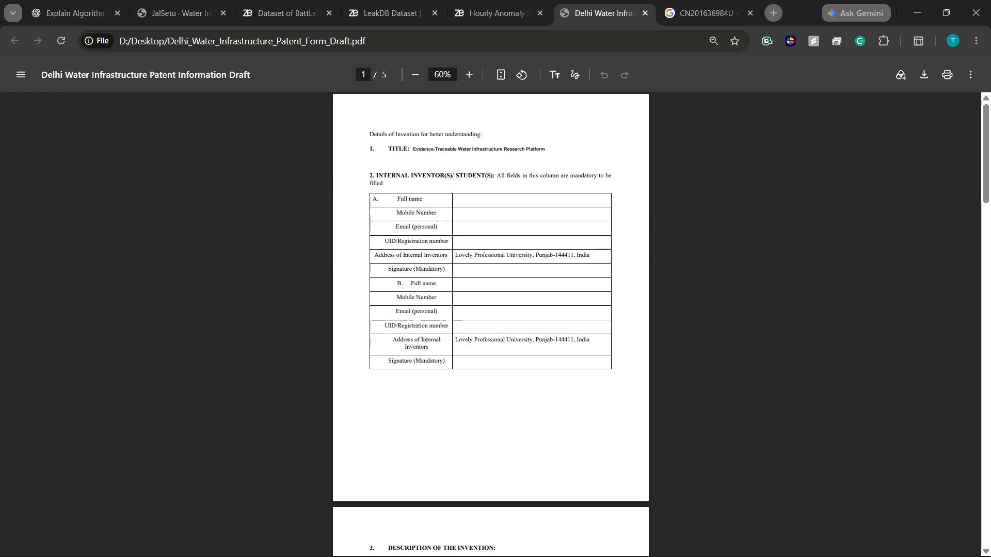
click(553, 0)
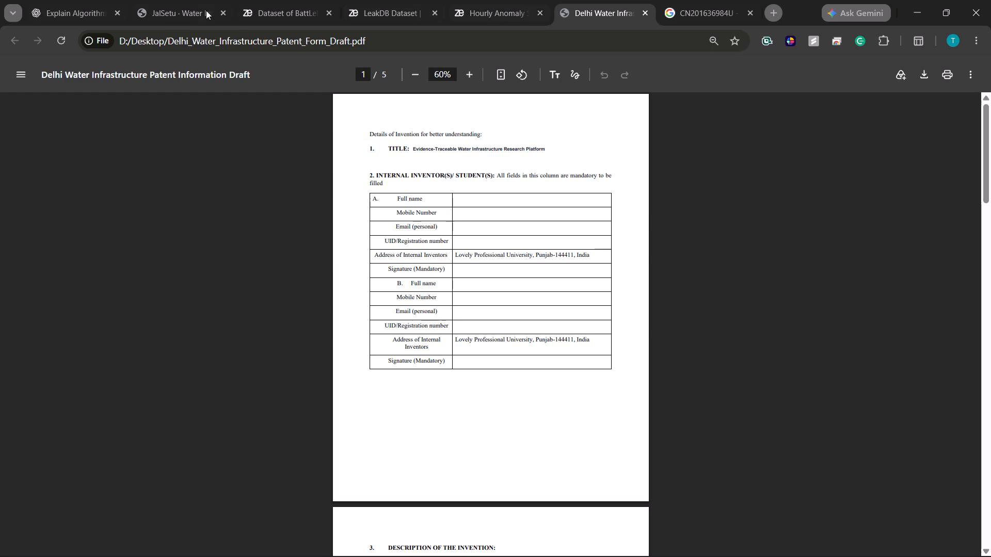
click(206, 11)
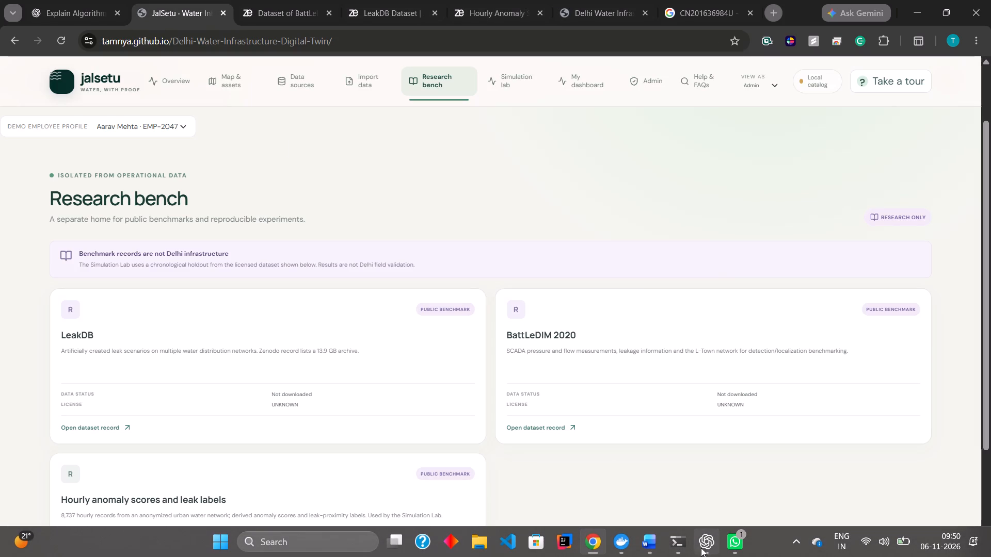
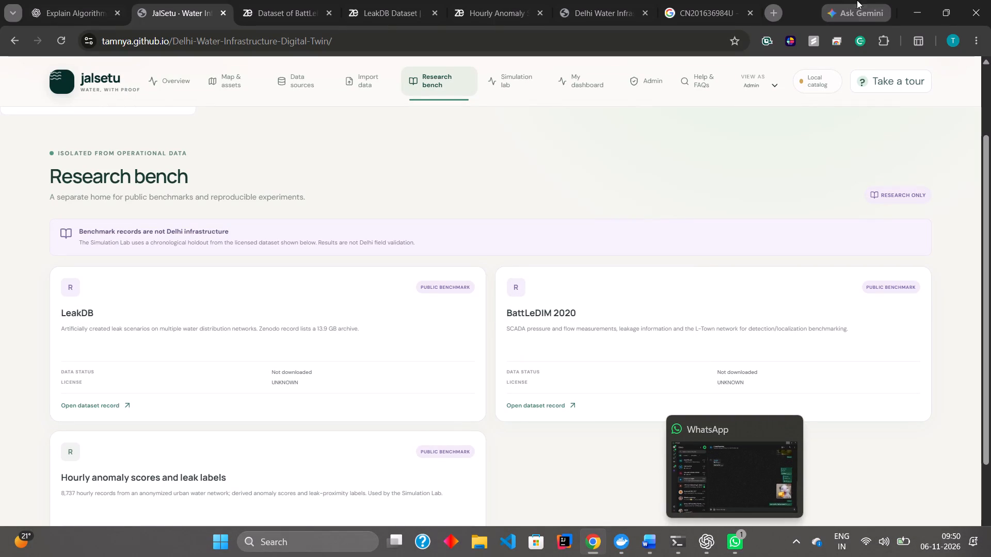
Open Delhi_Water_Infrastructure_Patent_Form_Draft.pdf from the desktop and review its inventor fields and invention description sections.
click(910, 19)
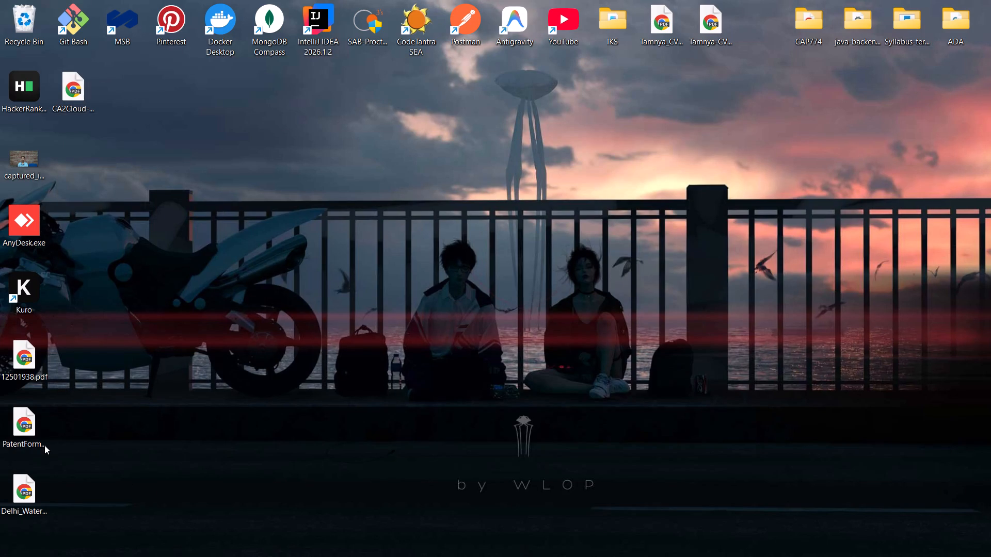
double_click(29, 494)
scroll(371, 395, down, 4)
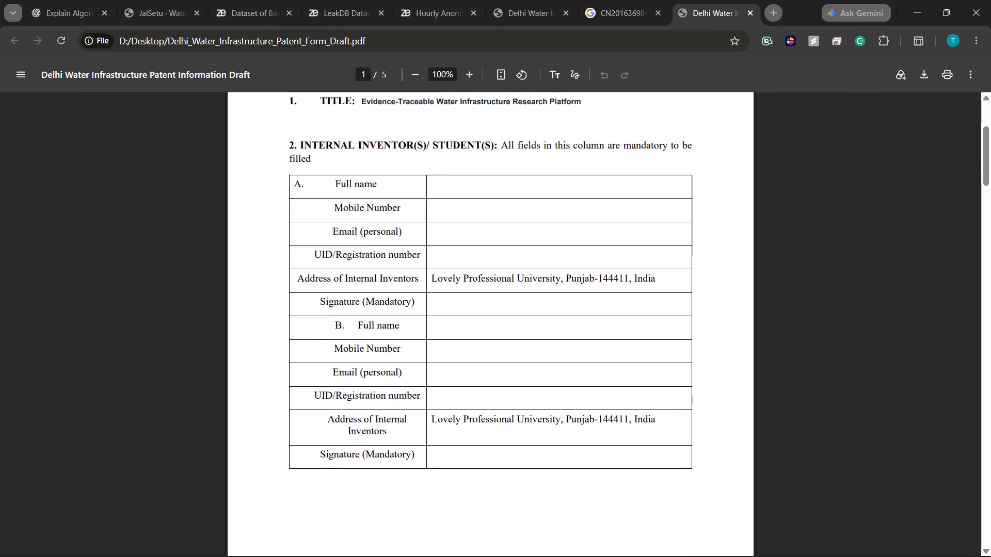
scroll(371, 395, down, 6)
scroll(371, 395, up, 2)
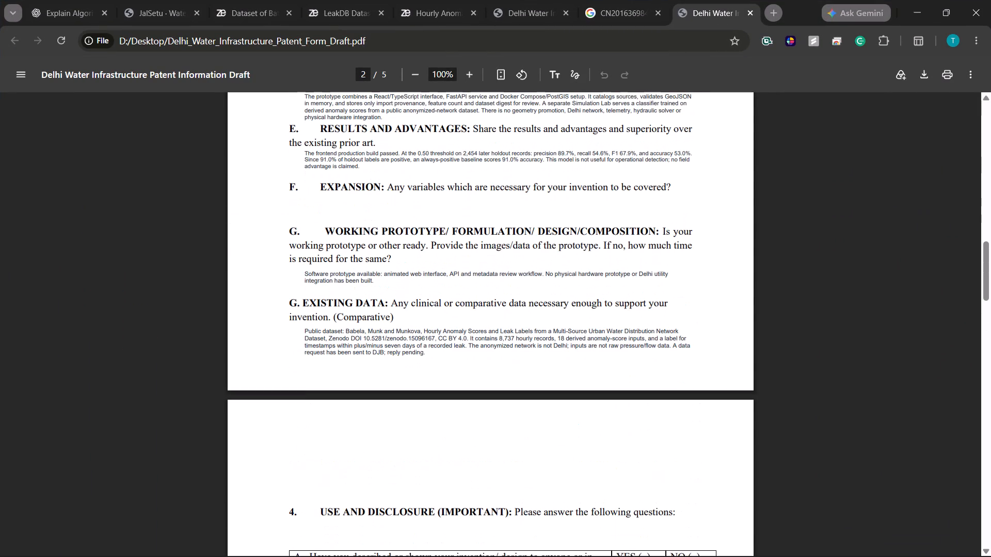
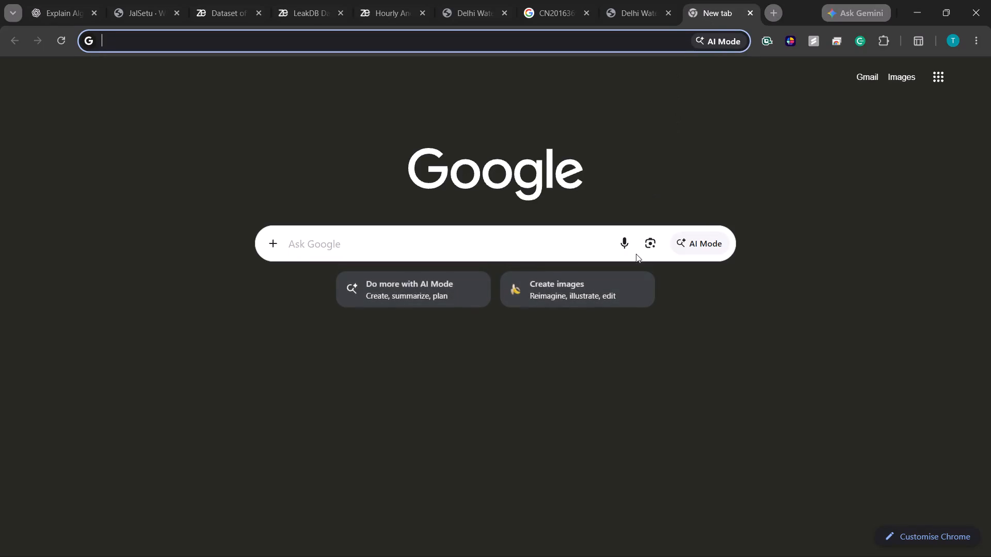
Search the web for "google scholar patent" and open the Google Patents site from the results.
text(gogle)
key(BackSpace)
key(BackSpace)
key(BackSpace)
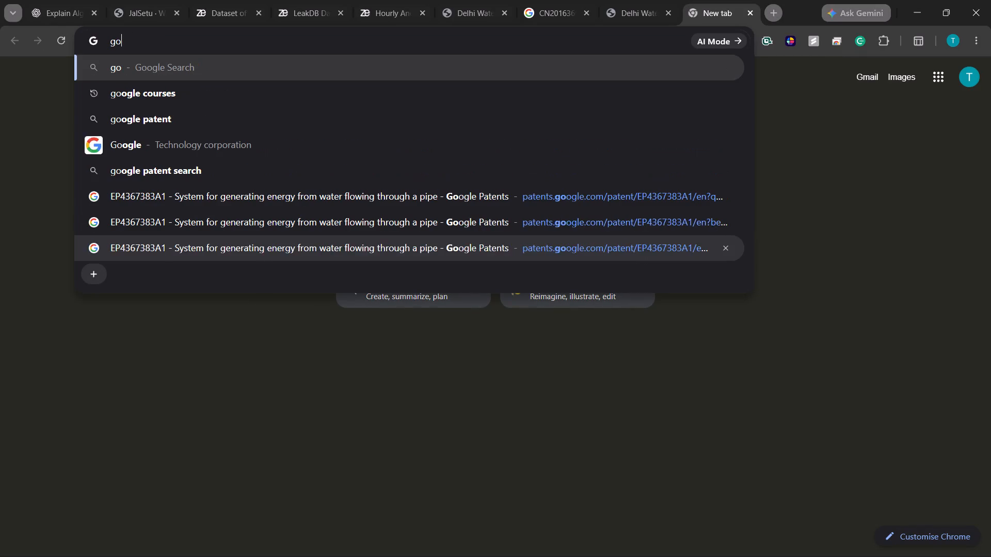
text(ogle scholat)
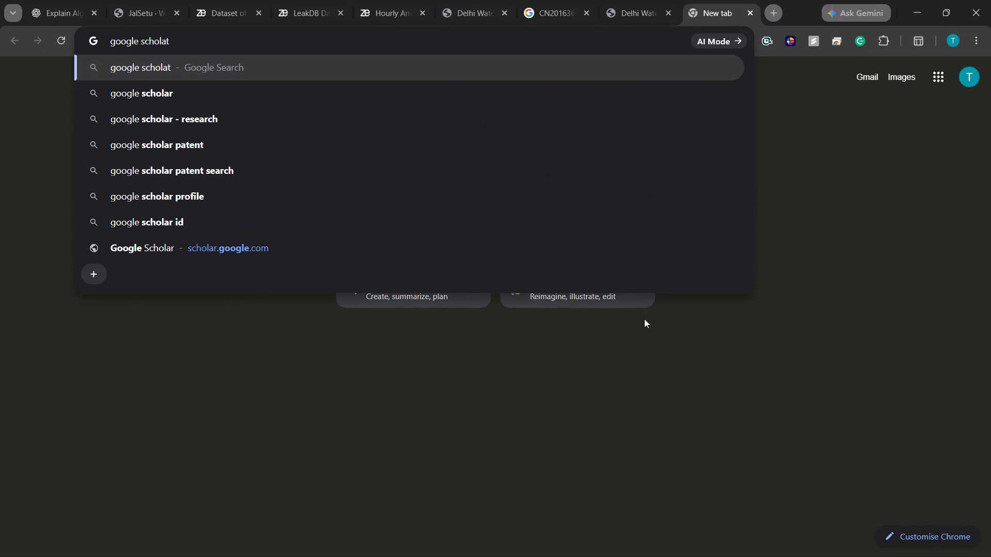
click(418, 143)
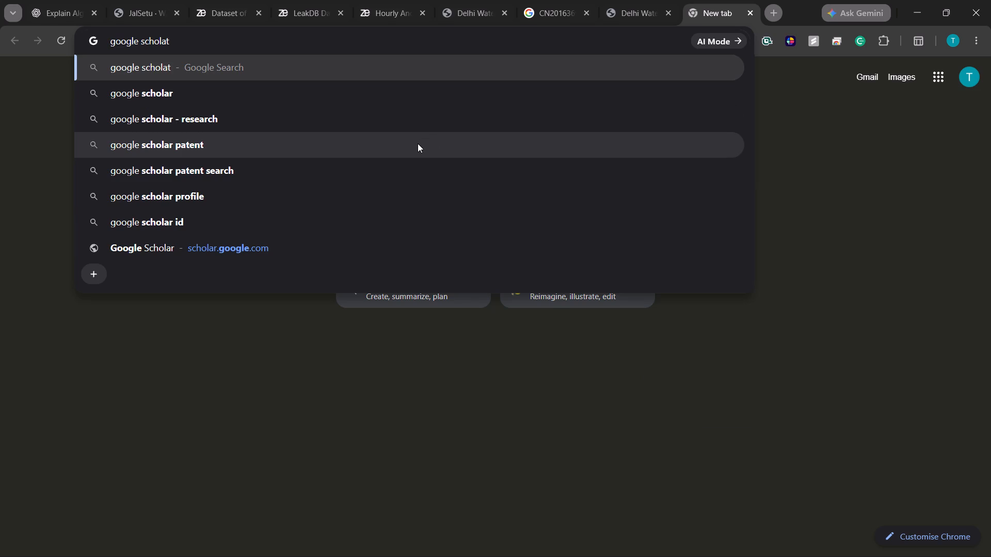
click(212, 199)
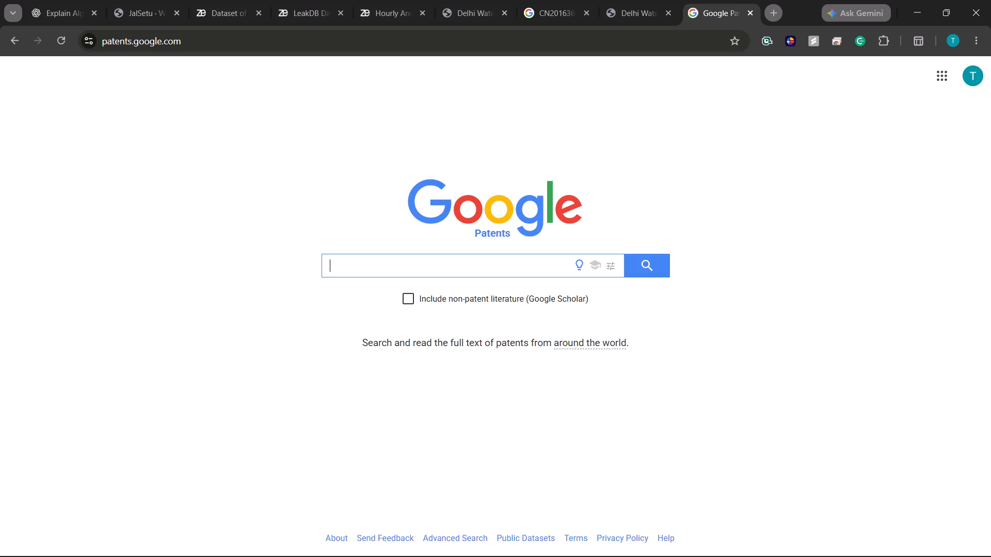
Search Google Patents for "water pipeline leakage detection".
text(water pipeline leakage detectuo)
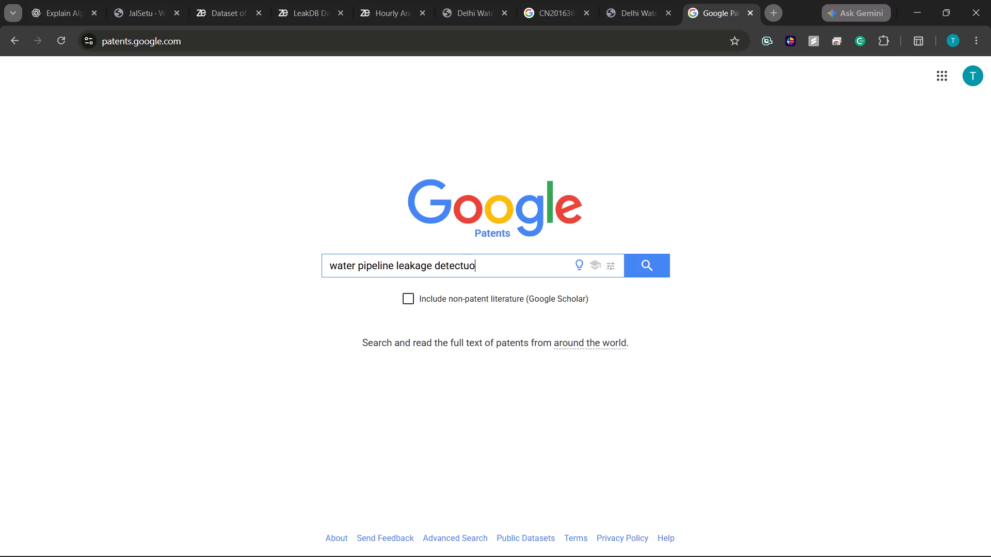
key(BackSpace)
key(BackSpace)
text(ion)
key(Return)
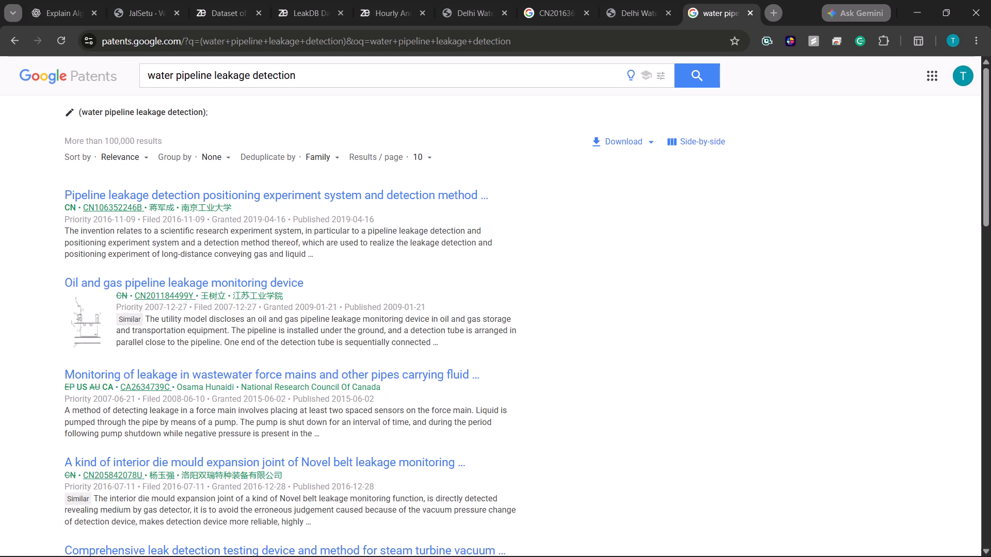
Open the patent "Pipeline leakage detection positioning experiment system and detection method thereof" and review its abstract, description and claims.
click(307, 193)
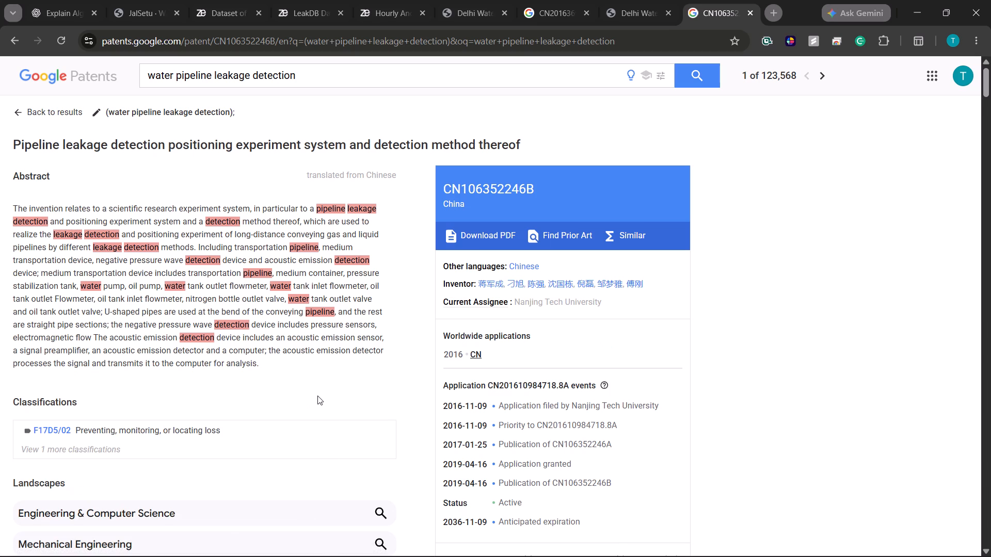
scroll(317, 396, right, 1)
scroll(317, 396, up, 1)
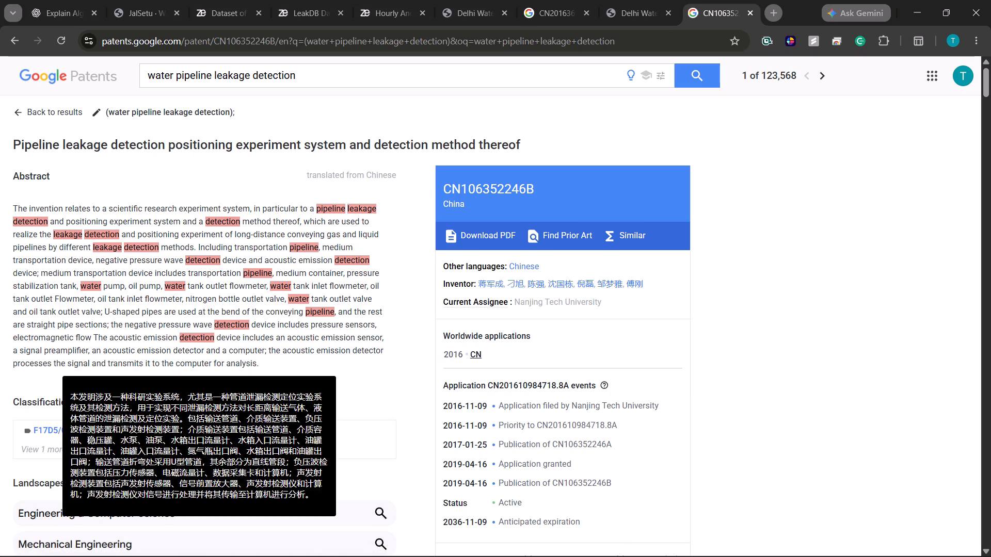
scroll(347, 308, down, 2)
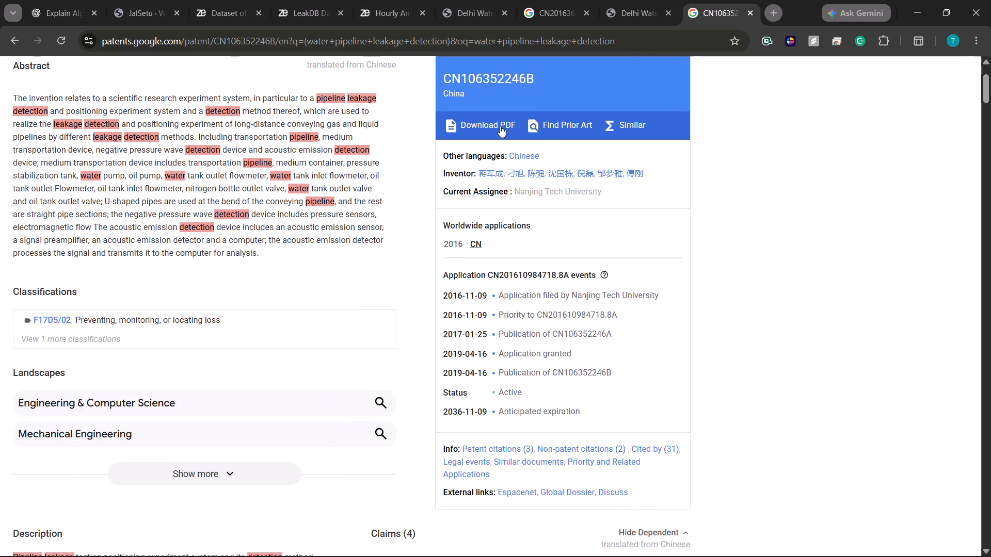
scroll(498, 131, down, 2)
scroll(498, 131, up, 1)
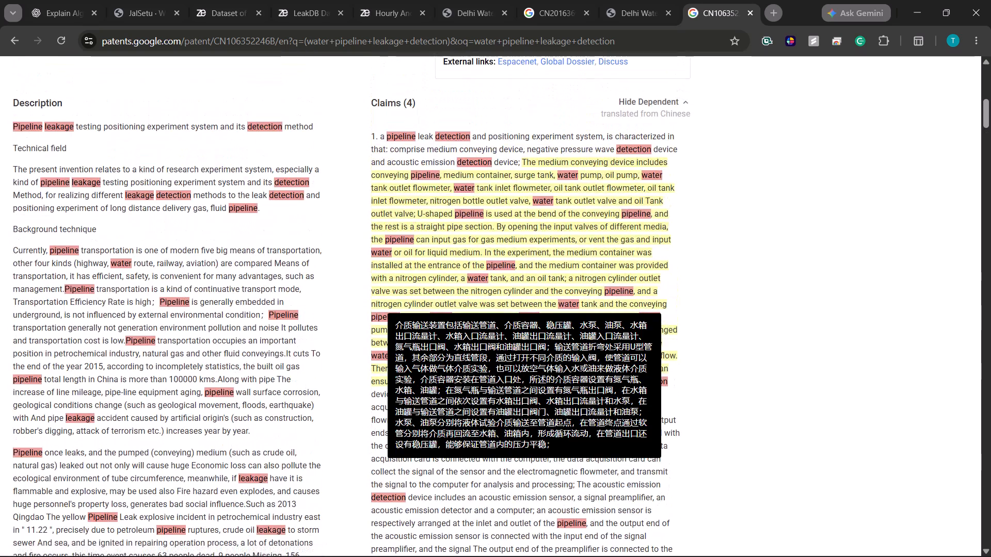
scroll(498, 131, up, 1)
scroll(786, 255, down, 1)
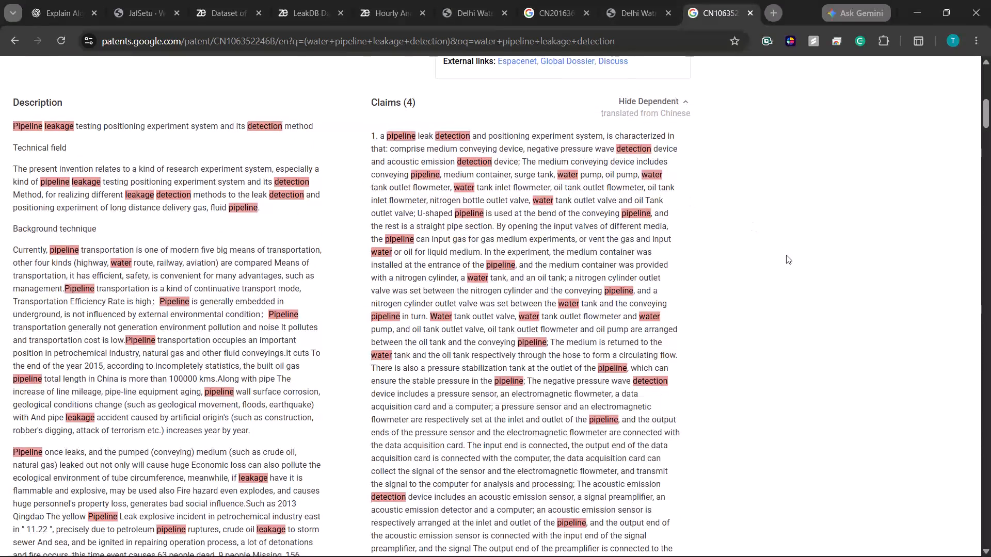
scroll(786, 255, down, 3)
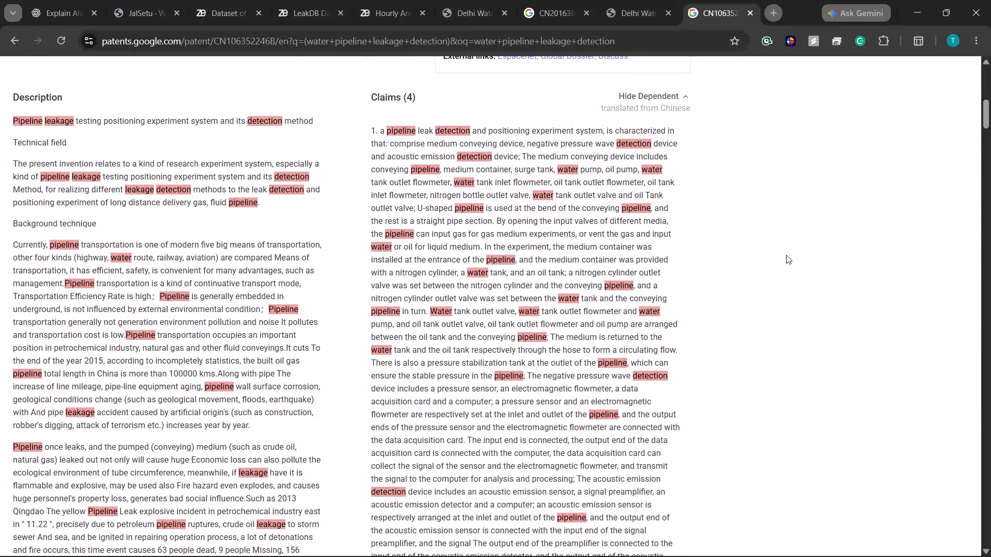
scroll(786, 255, down, 4)
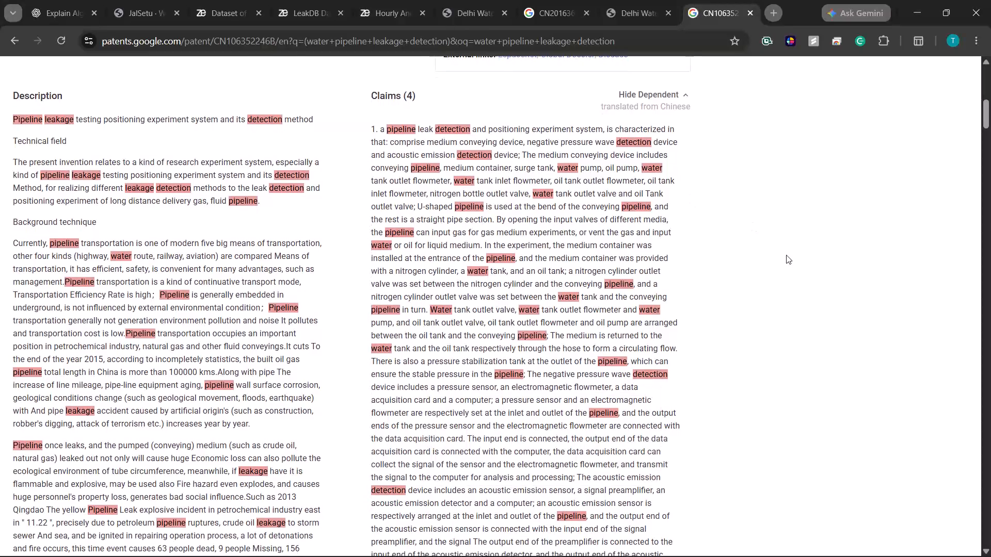
scroll(786, 255, down, 1)
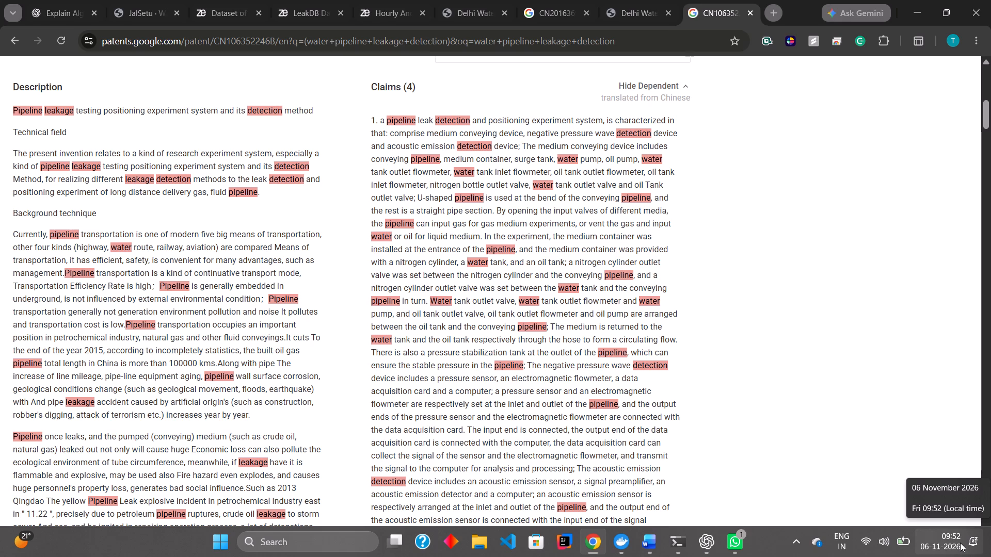
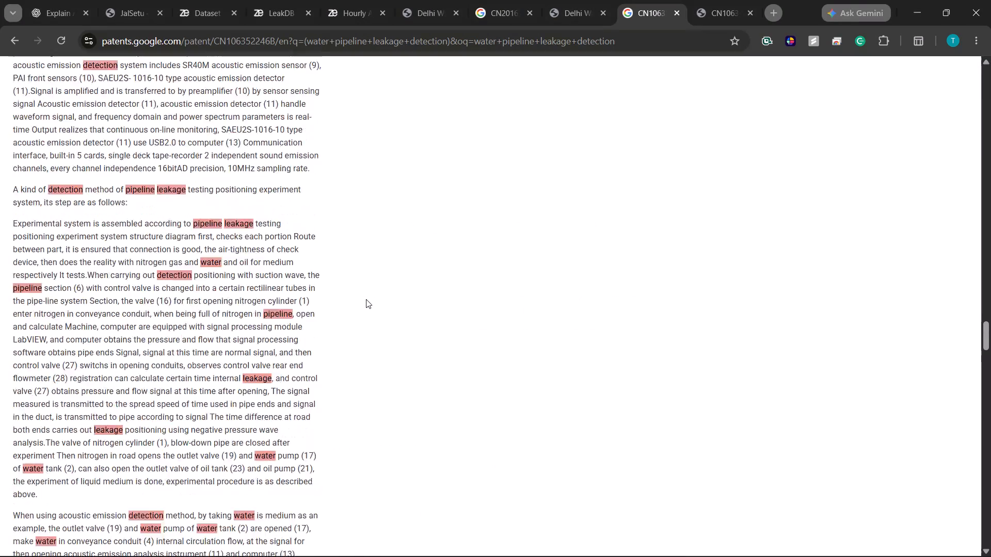
scroll(366, 299, up, 19)
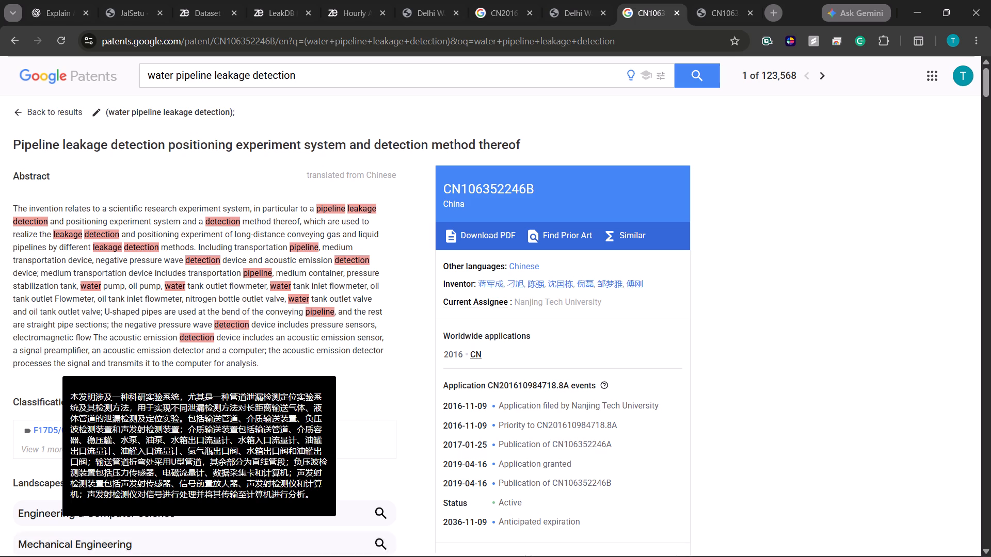
Switch to PatentFormat.docx in Word and look through the patent form's inventor tables, invention description, prior-art table, and use and disclosure questions.
click(652, 547)
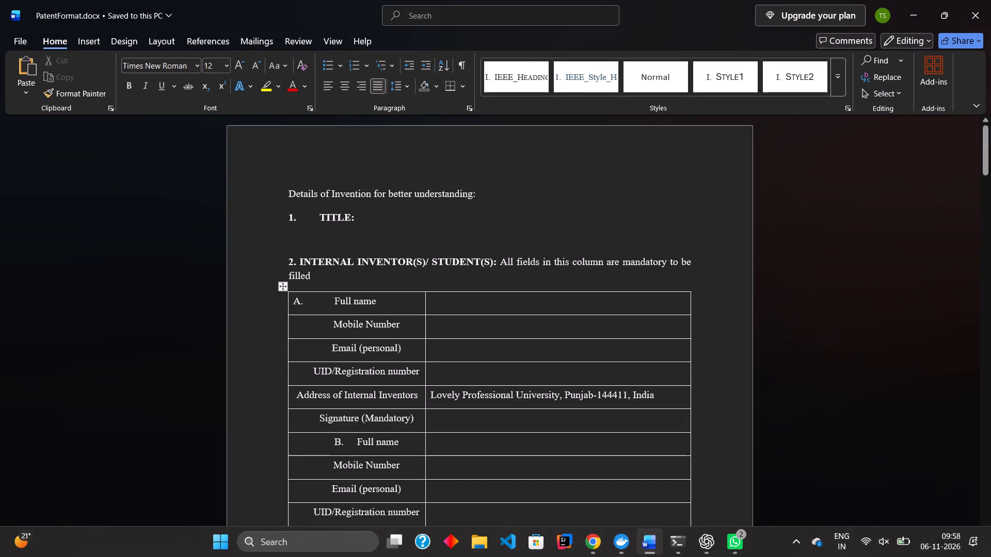
scroll(611, 362, down, 6)
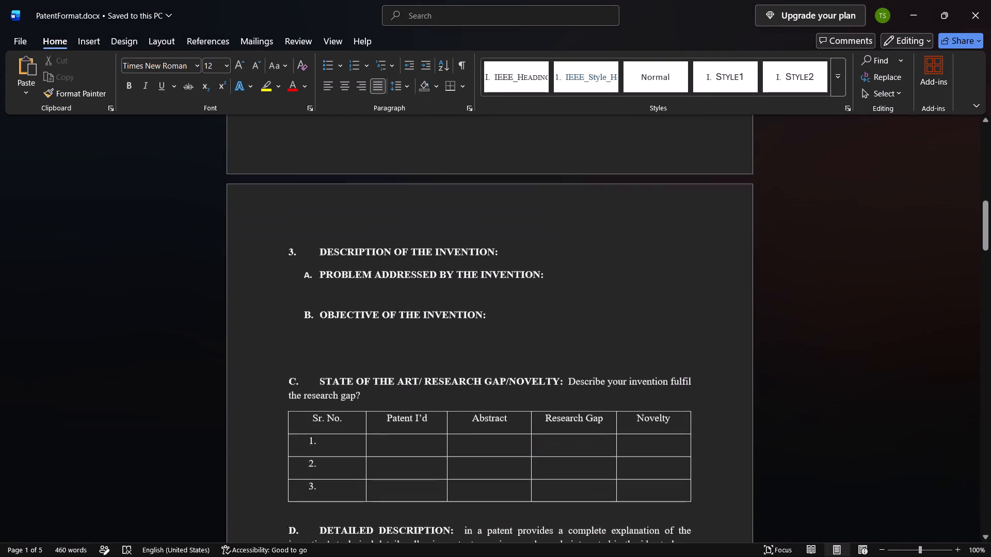
scroll(611, 362, up, 2)
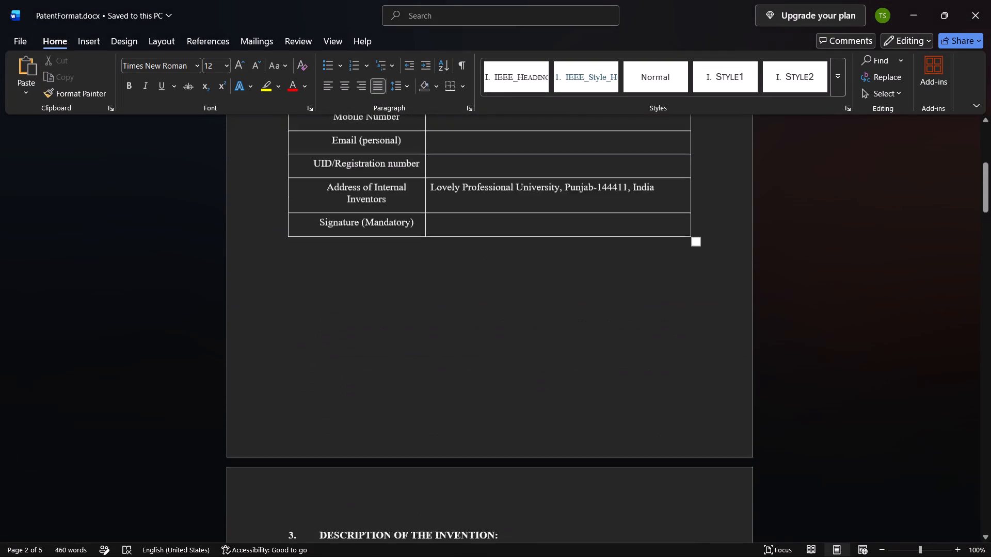
scroll(611, 362, up, 2)
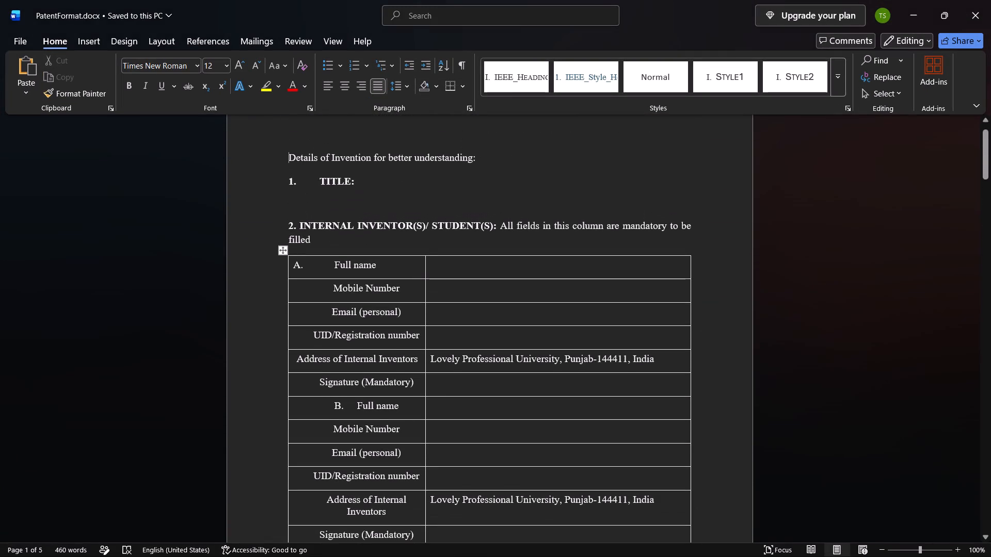
scroll(613, 341, down, 7)
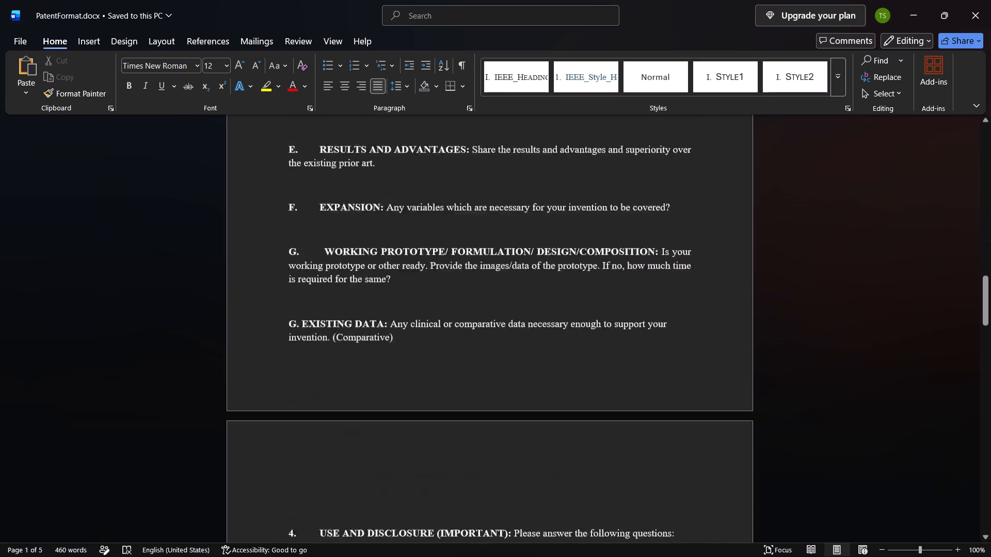
scroll(613, 341, down, 8)
scroll(613, 341, up, 5)
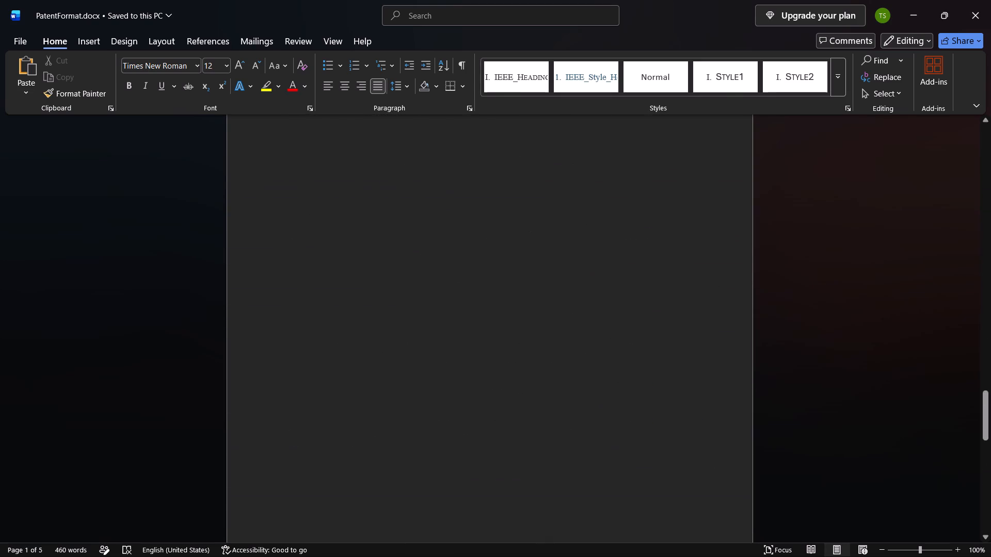
scroll(613, 341, up, 2)
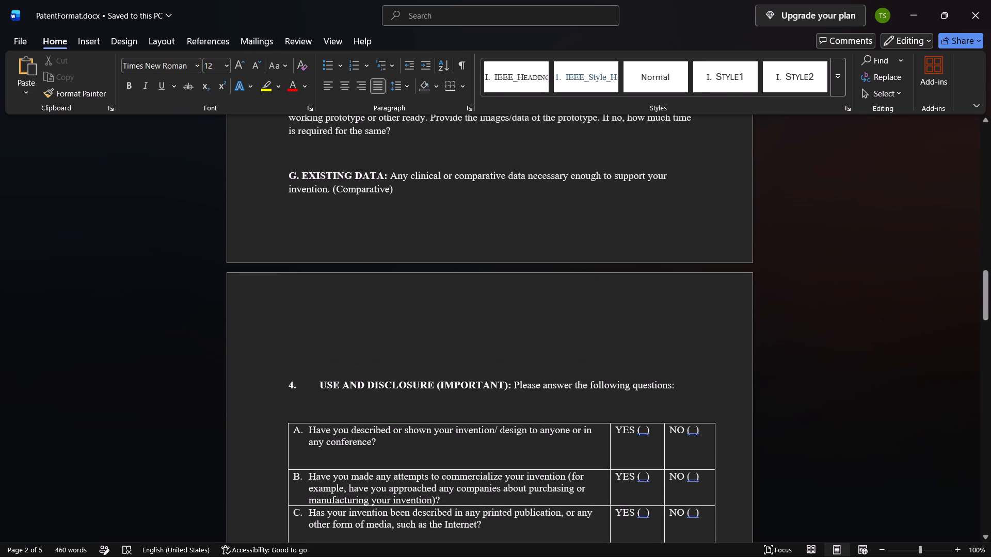
scroll(613, 341, up, 3)
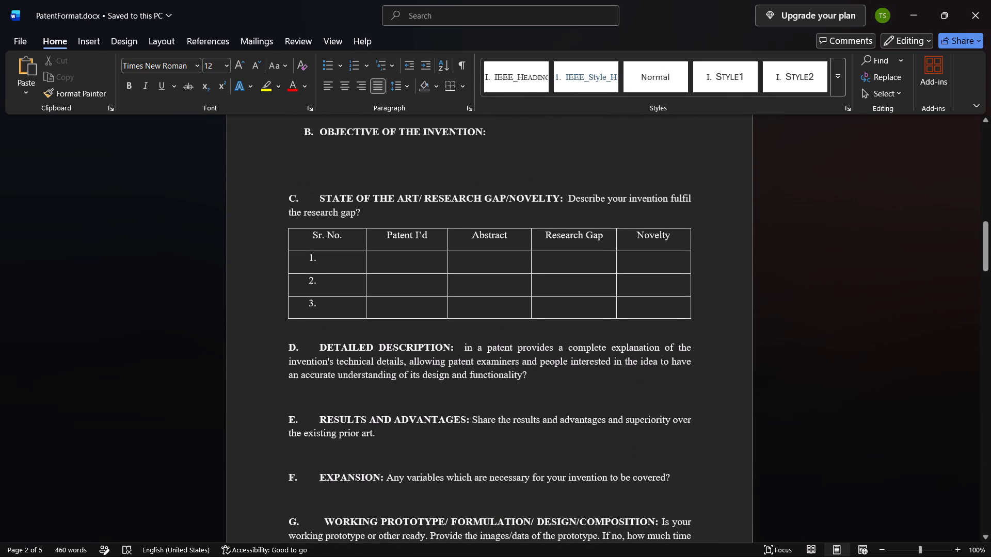
scroll(613, 341, up, 4)
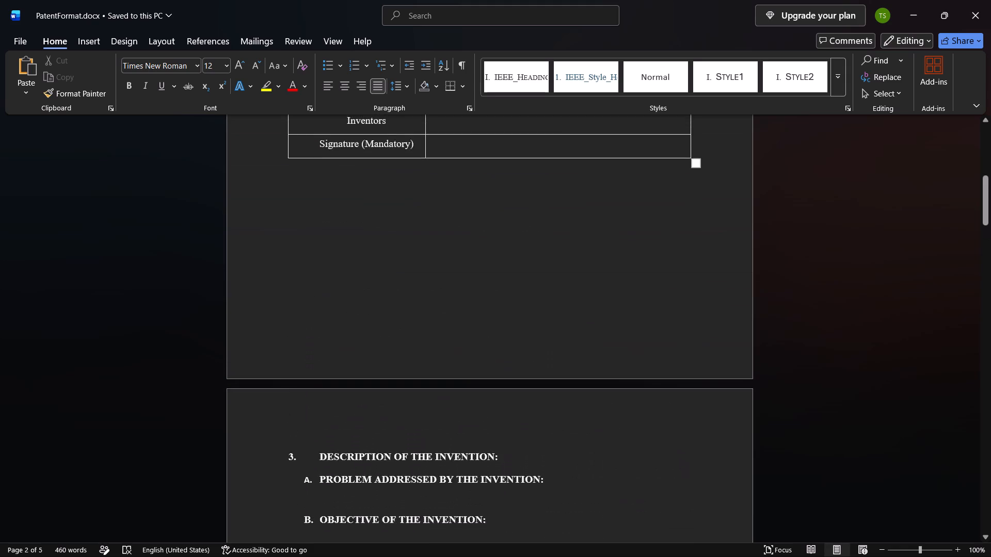
scroll(613, 341, up, 4)
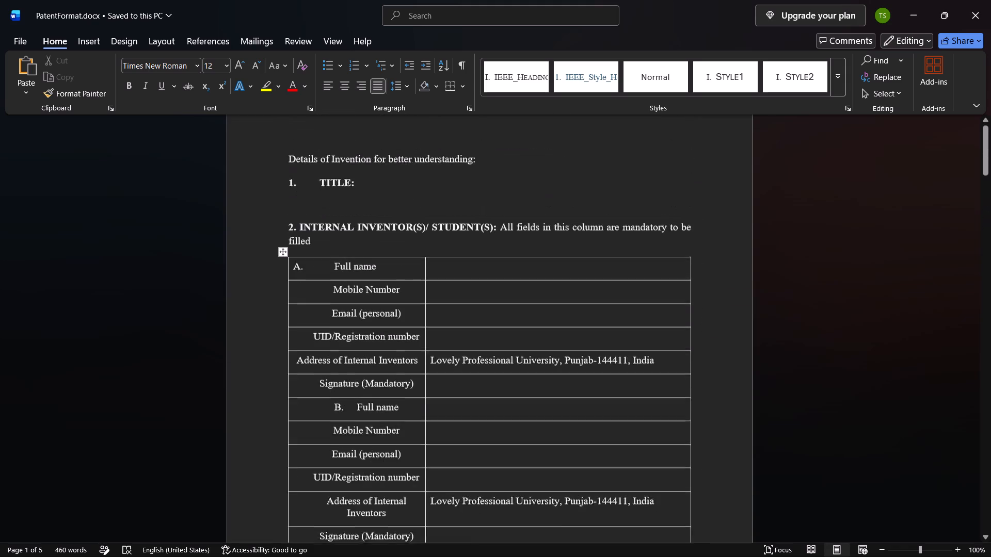
Go through the patent form again from the title down to the commercialization, filing options and keywords sections.
scroll(613, 341, down, 2)
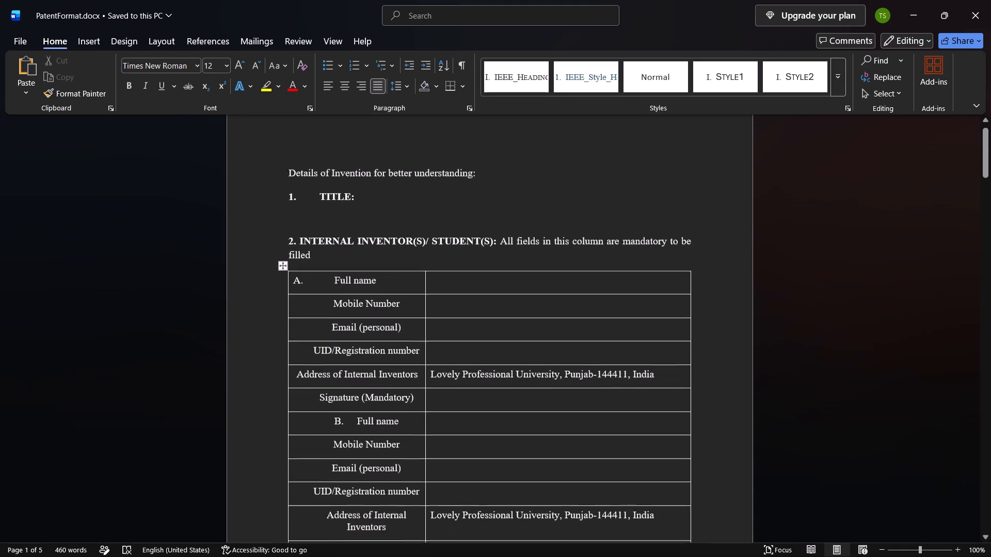
scroll(613, 341, down, 5)
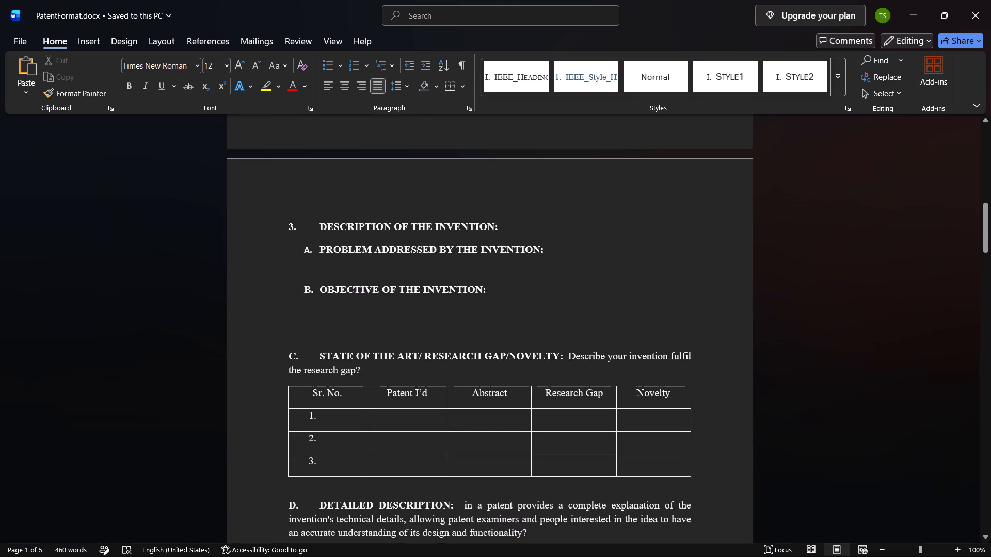
scroll(562, 293, down, 1)
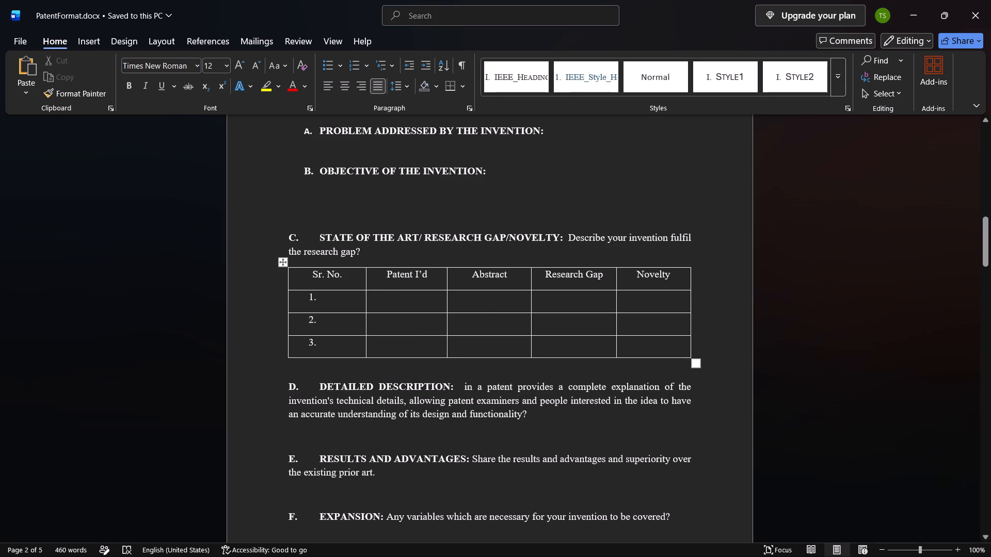
scroll(654, 379, down, 6)
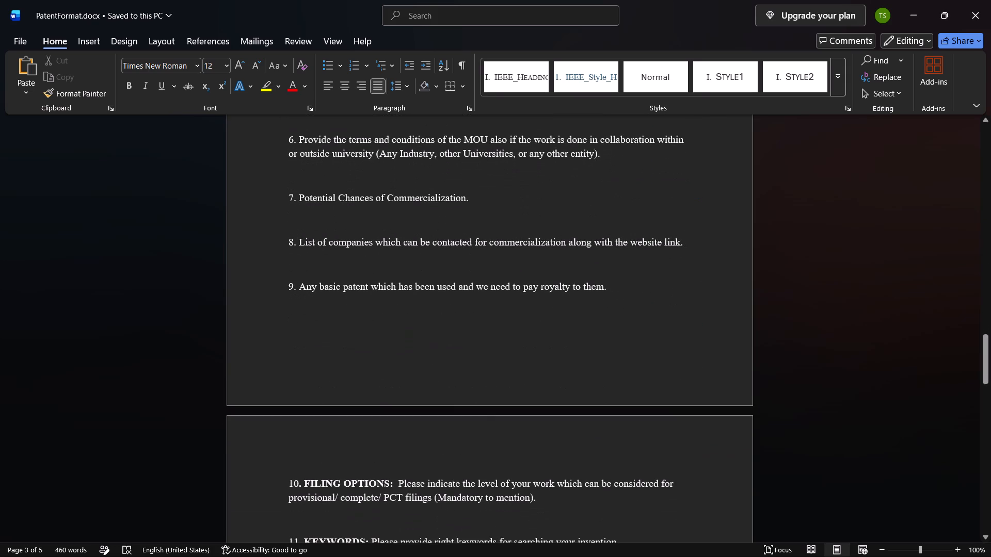
scroll(654, 379, up, 10)
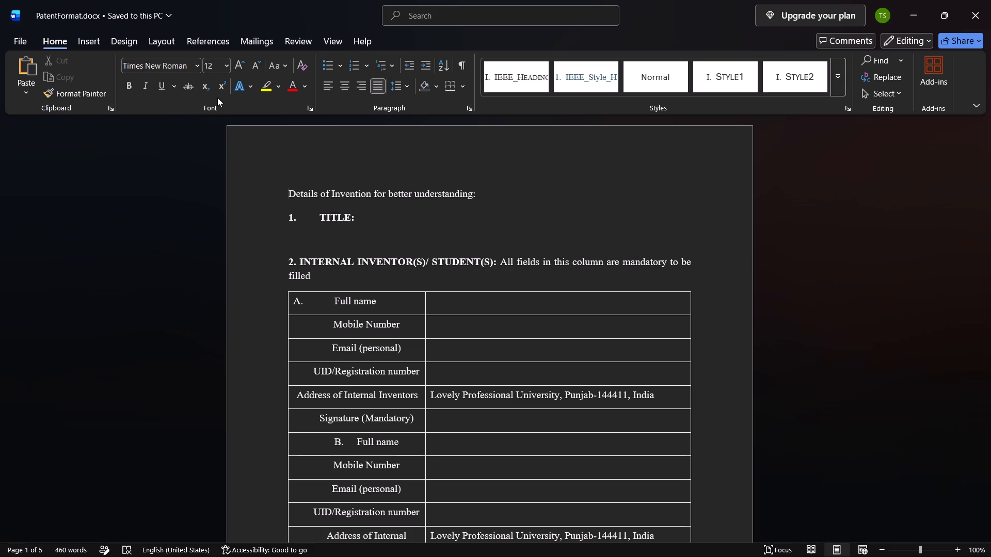
scroll(473, 391, down, 1)
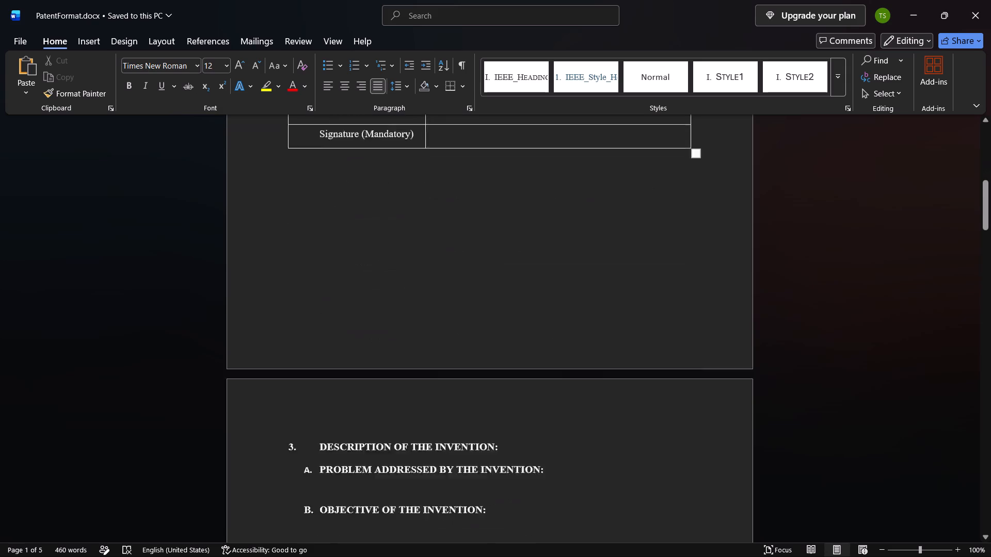
scroll(473, 391, down, 2)
ctrl+scroll(473, 391, up, 1)
scroll(473, 391, down, 1)
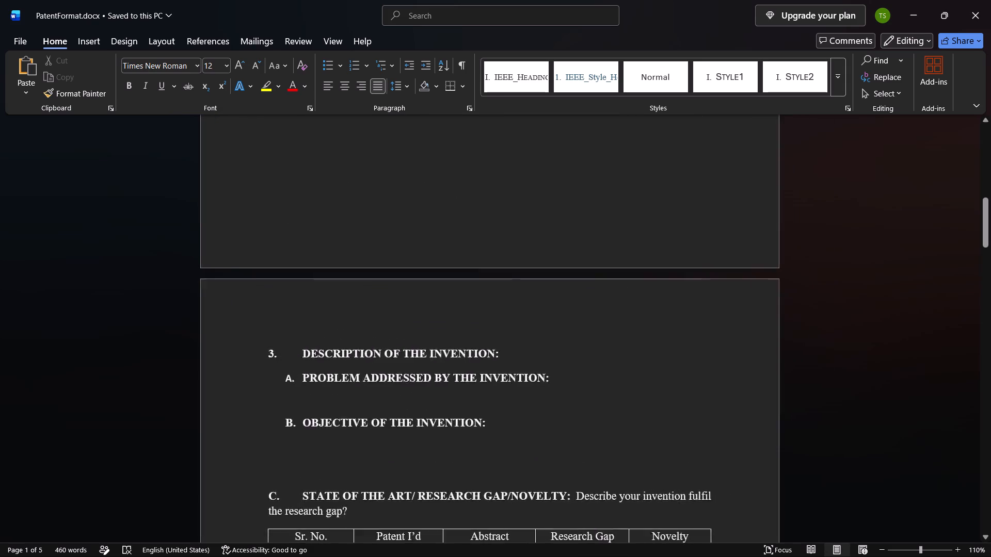
scroll(473, 391, down, 4)
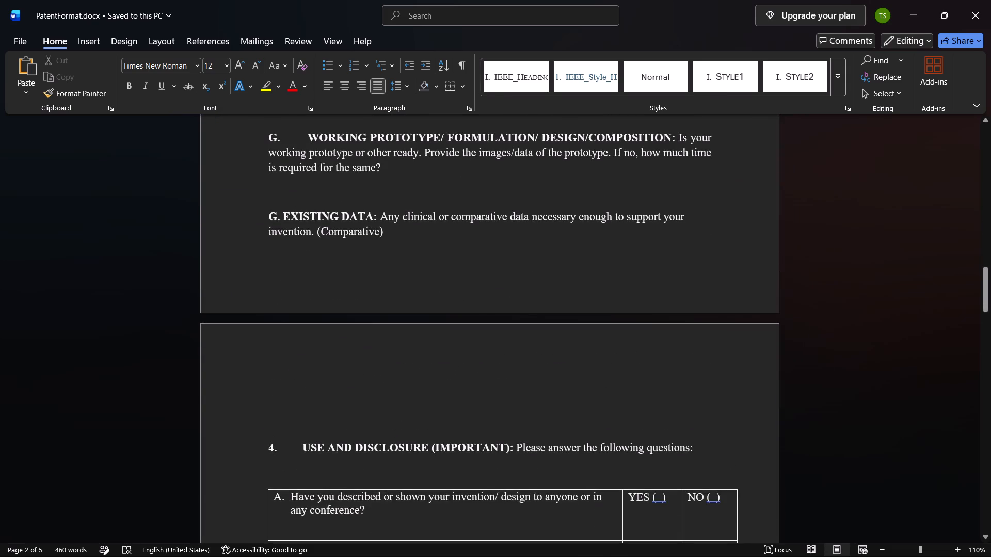
scroll(473, 391, down, 4)
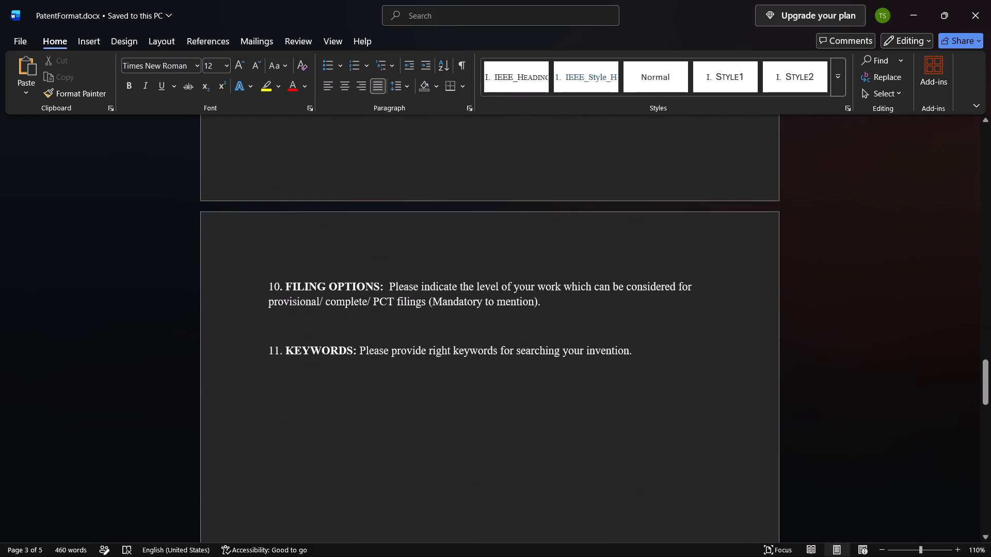
scroll(473, 391, down, 6)
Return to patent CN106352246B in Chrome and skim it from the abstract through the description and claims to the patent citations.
click(909, 2)
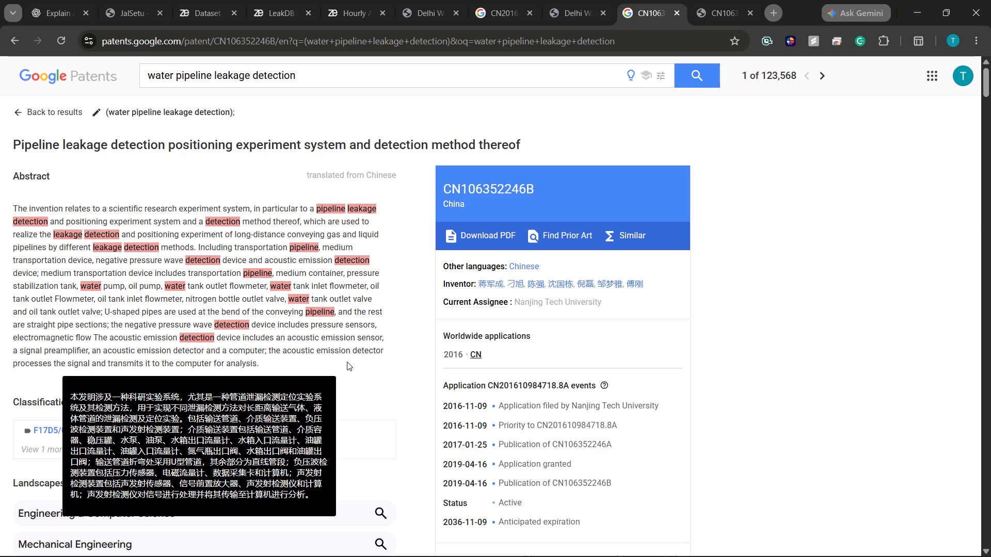
click(378, 403)
scroll(378, 403, down, 2)
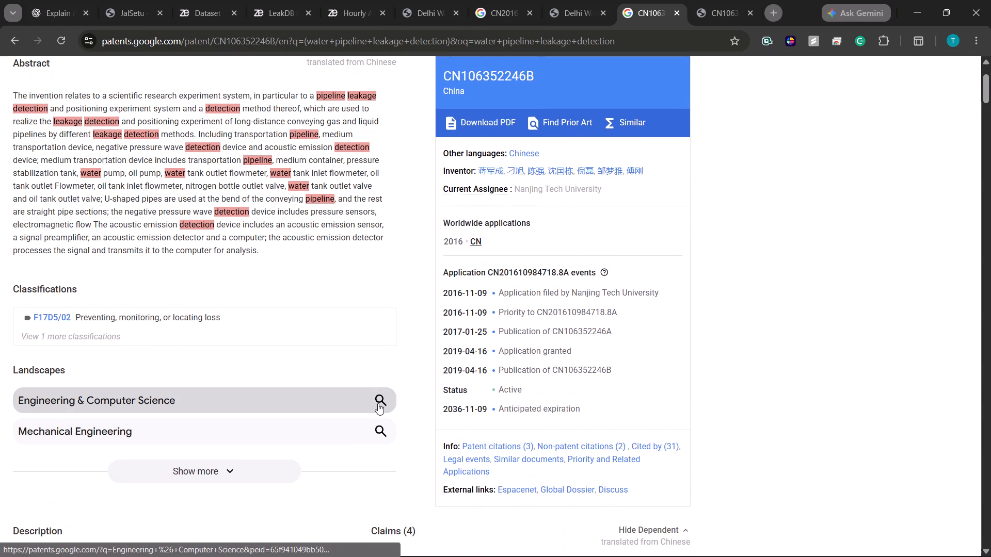
scroll(378, 403, up, 1)
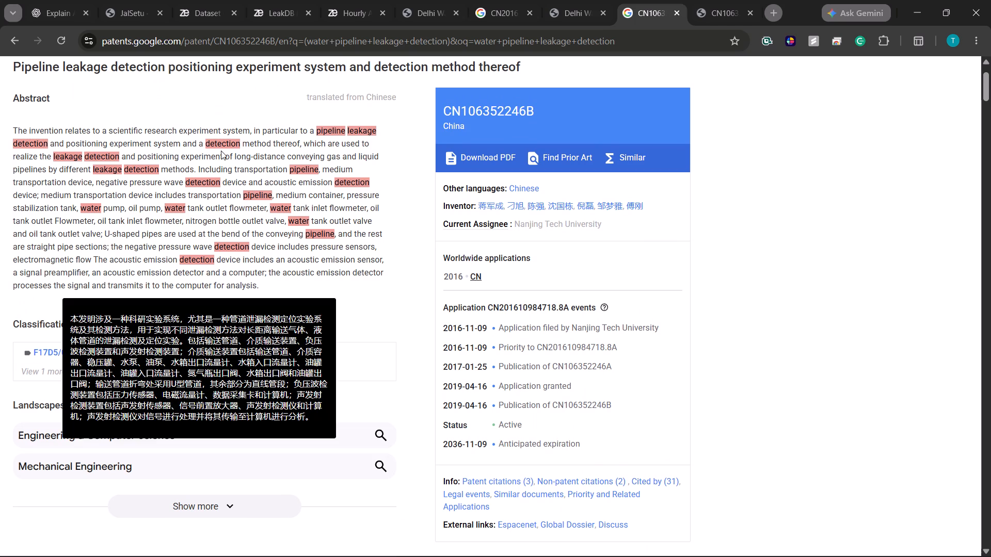
scroll(15, 231, down, 1)
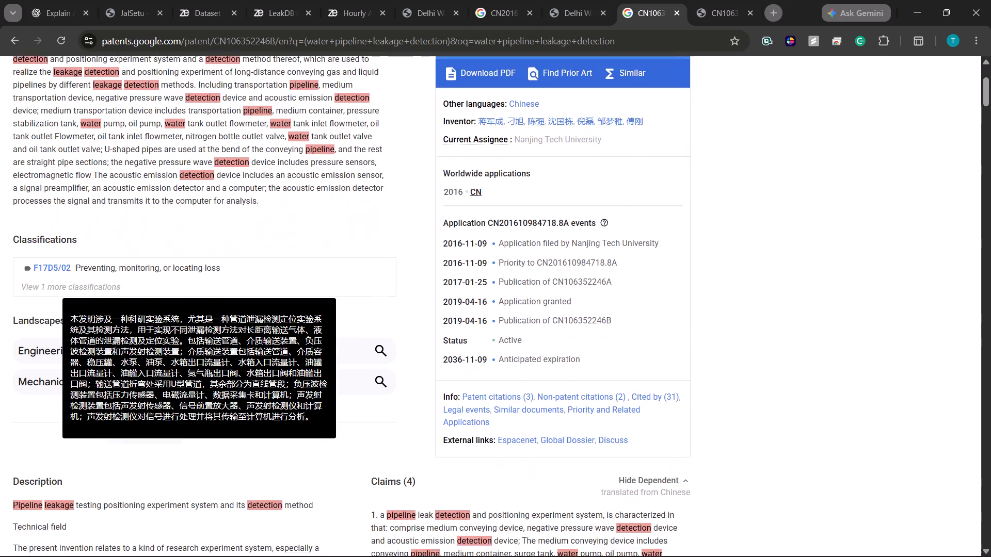
scroll(15, 231, down, 7)
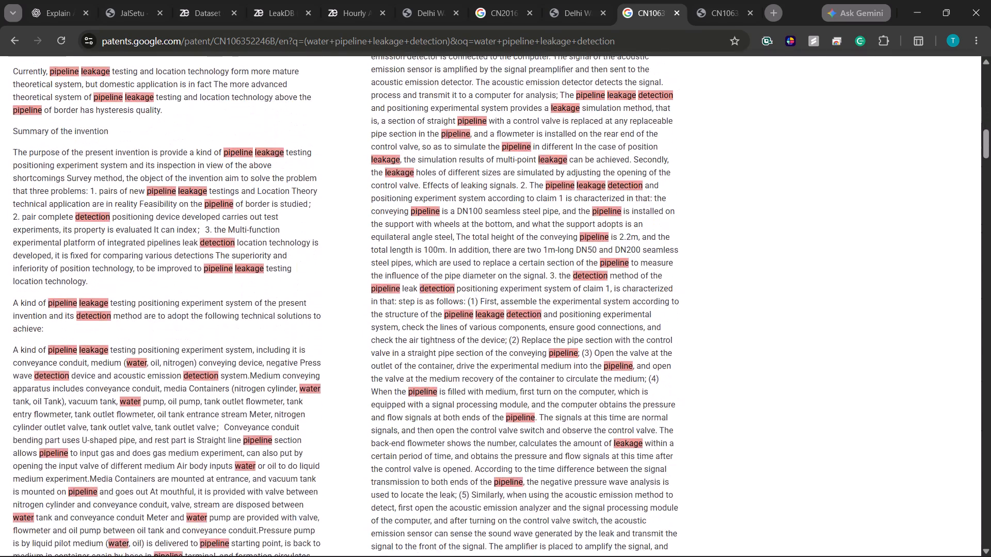
scroll(15, 231, down, 9)
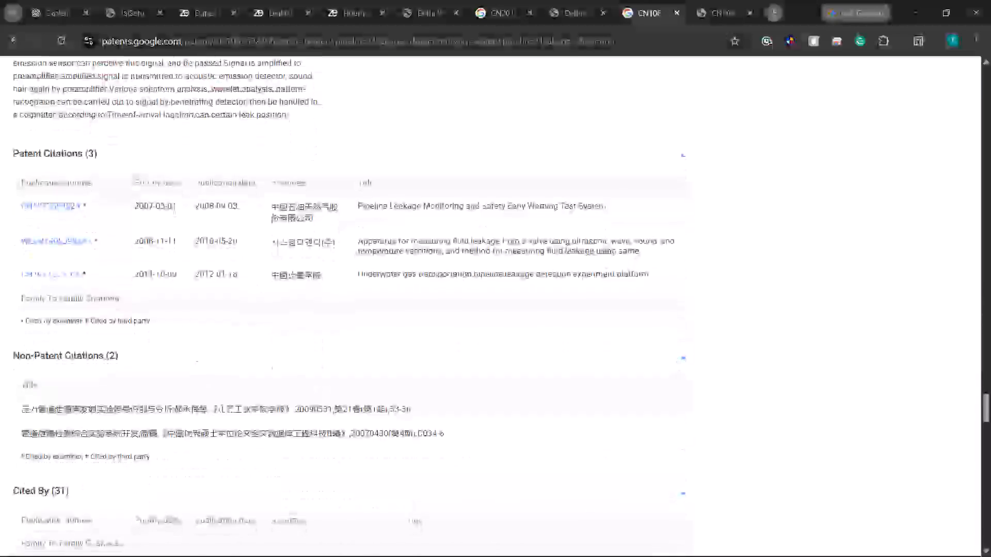
scroll(15, 231, up, 15)
scroll(15, 231, down, 6)
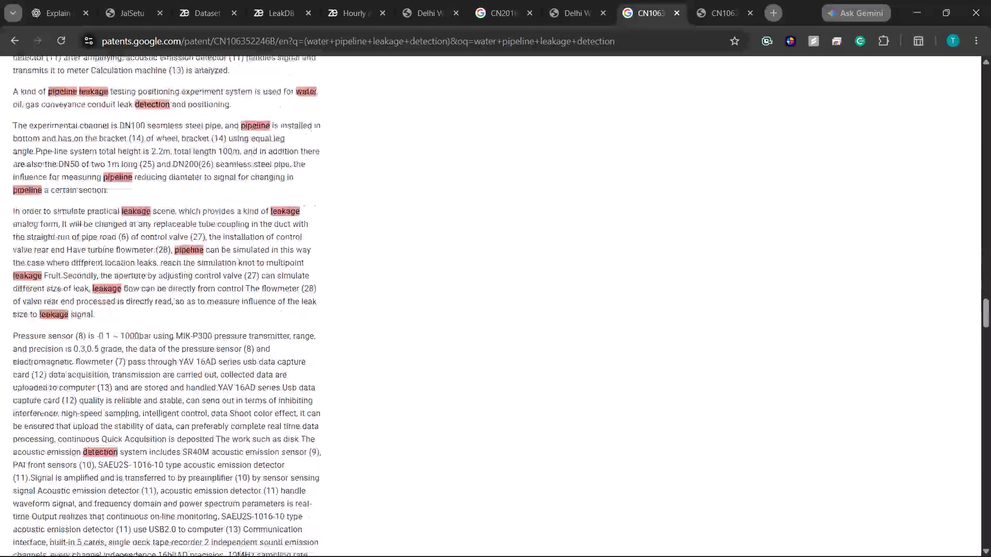
scroll(15, 231, down, 7)
scroll(15, 231, up, 2)
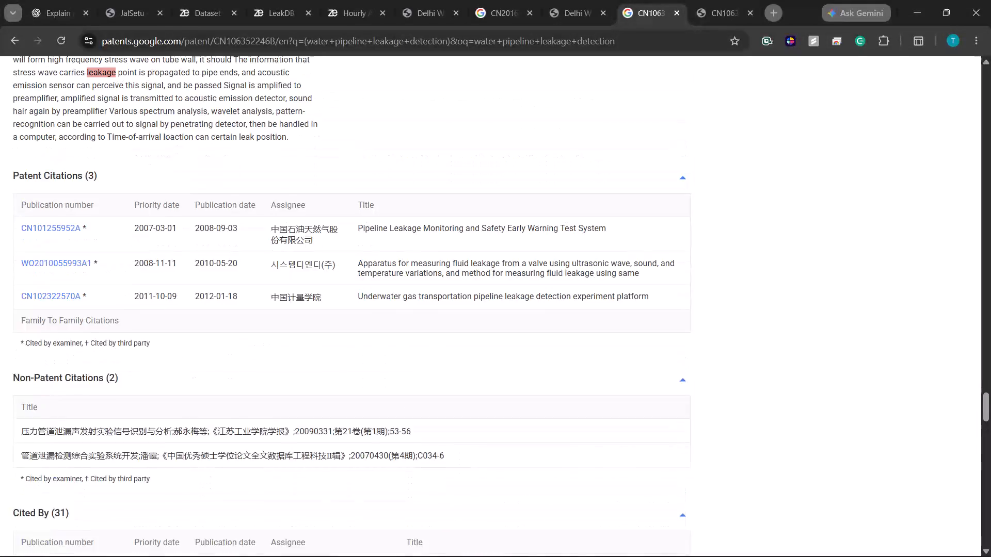
scroll(15, 231, up, 1)
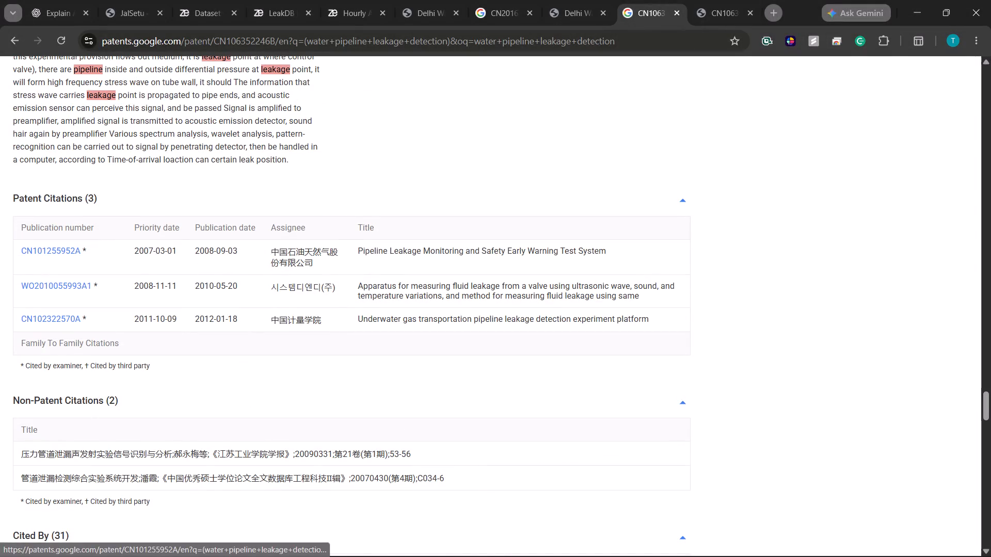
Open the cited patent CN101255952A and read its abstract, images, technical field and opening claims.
click(56, 252)
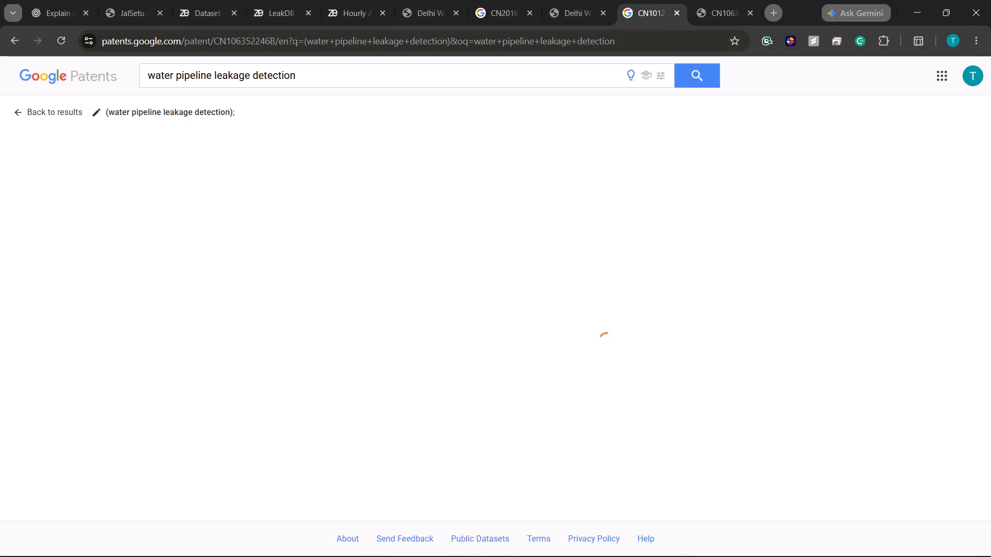
scroll(263, 389, down, 1)
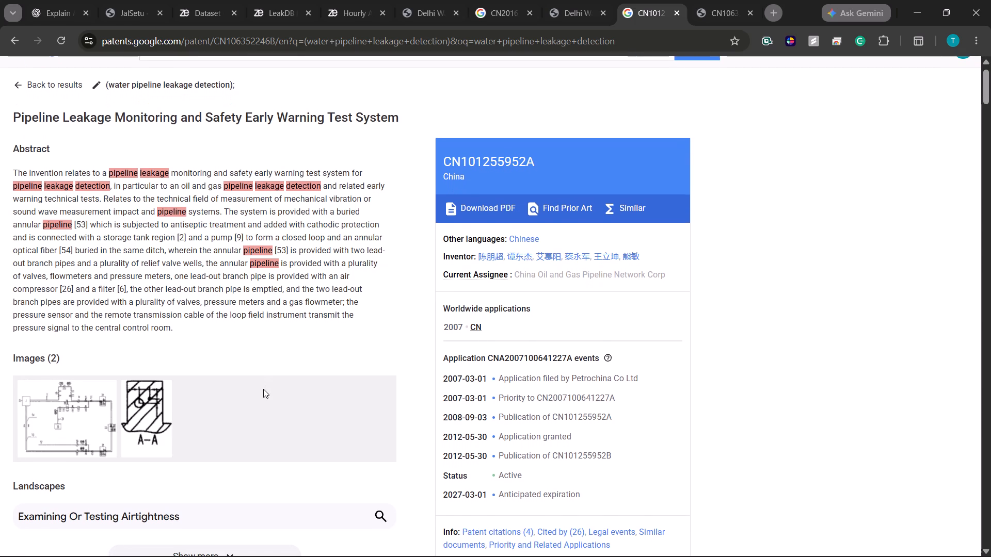
scroll(247, 251, right, 1)
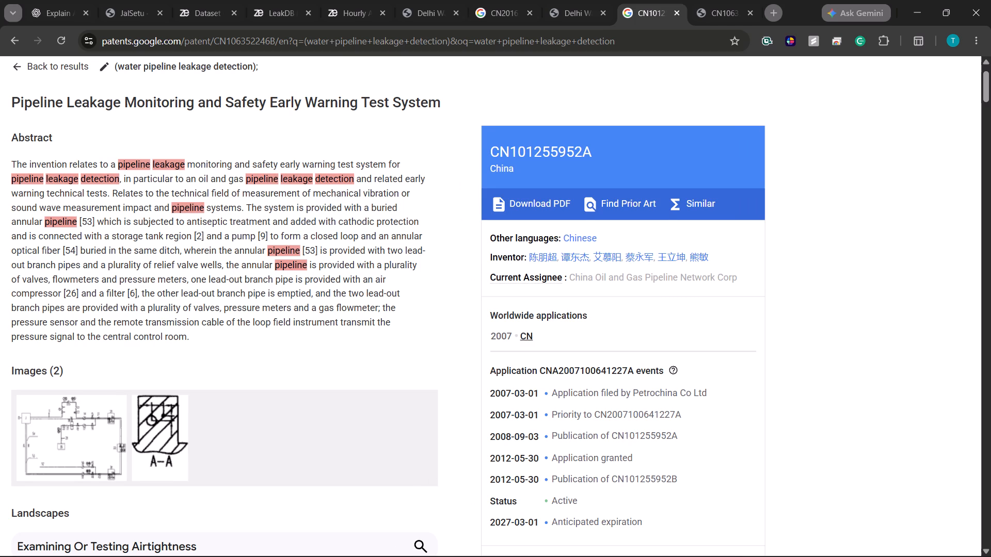
scroll(243, 255, down, 3)
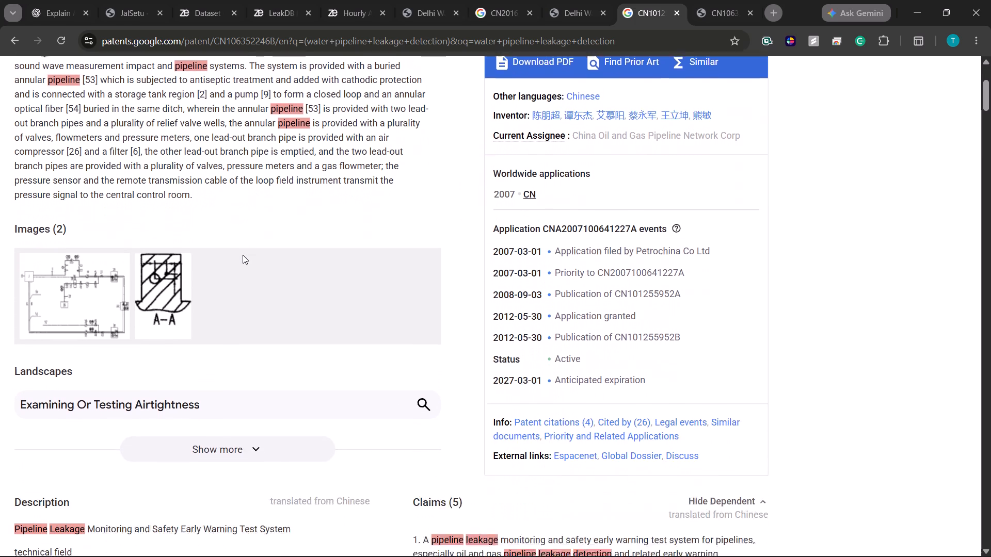
scroll(243, 255, down, 2)
scroll(216, 351, down, 2)
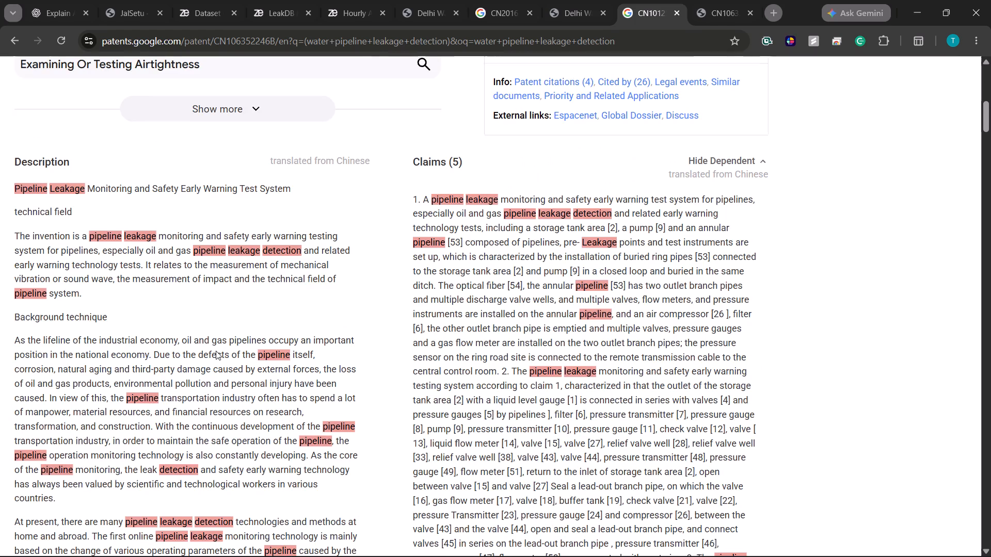
scroll(216, 351, down, 1)
scroll(144, 309, down, 1)
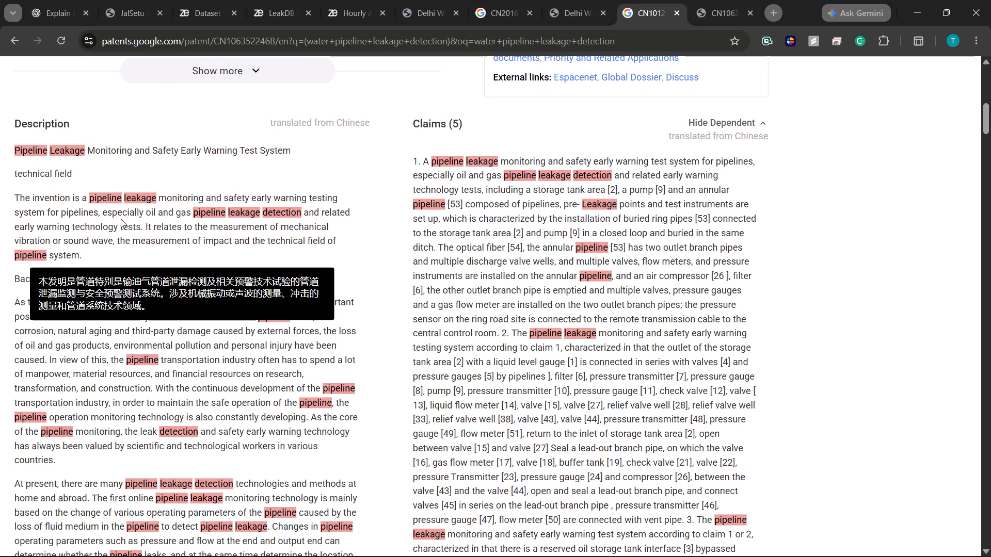
scroll(146, 245, down, 1)
scroll(200, 205, up, 1)
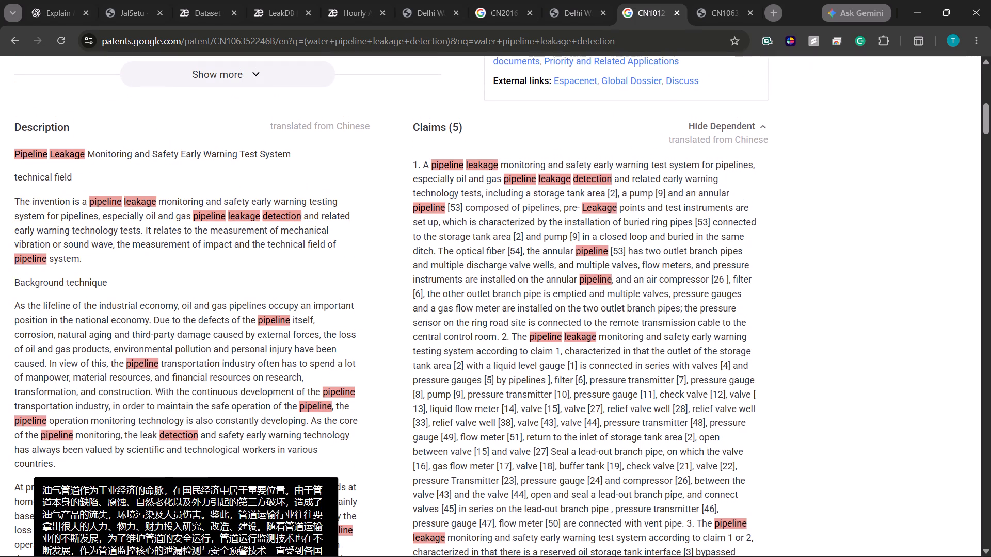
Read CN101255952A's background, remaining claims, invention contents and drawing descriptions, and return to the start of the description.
scroll(139, 399, down, 1)
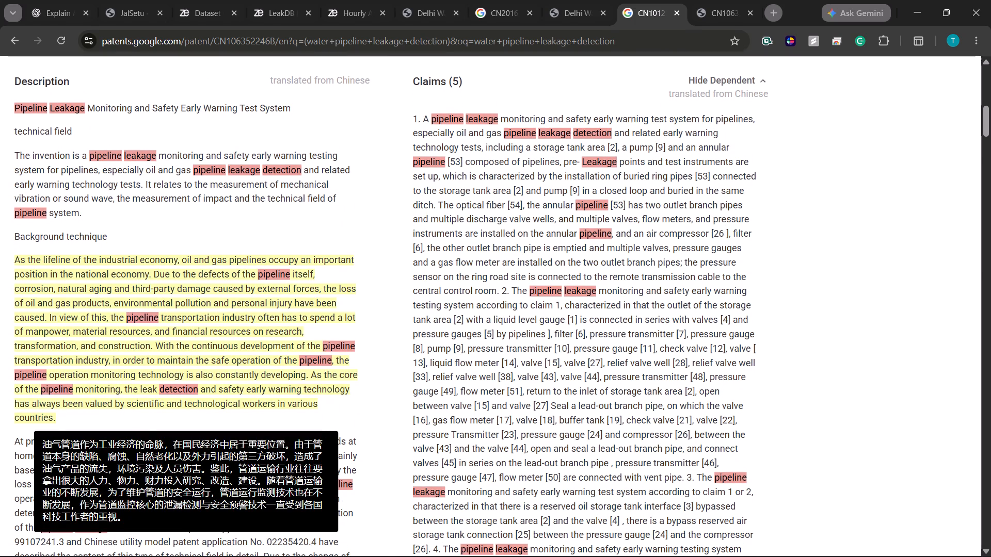
scroll(567, 264, down, 3)
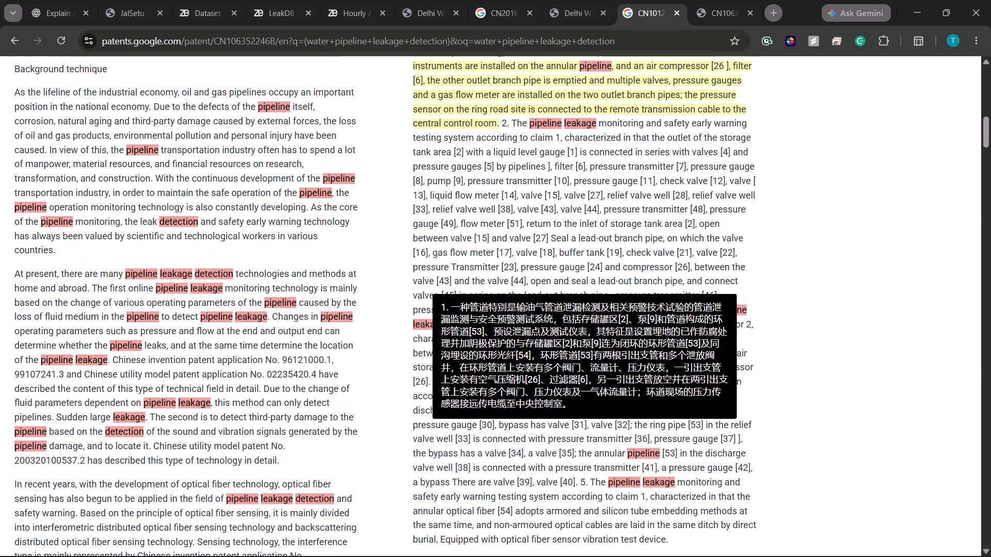
scroll(263, 322, down, 1)
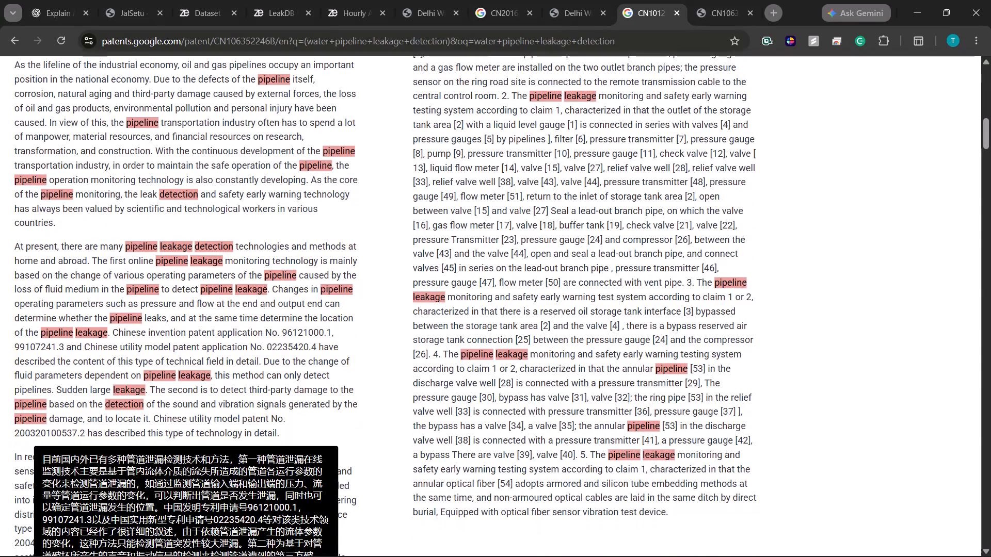
scroll(239, 351, down, 6)
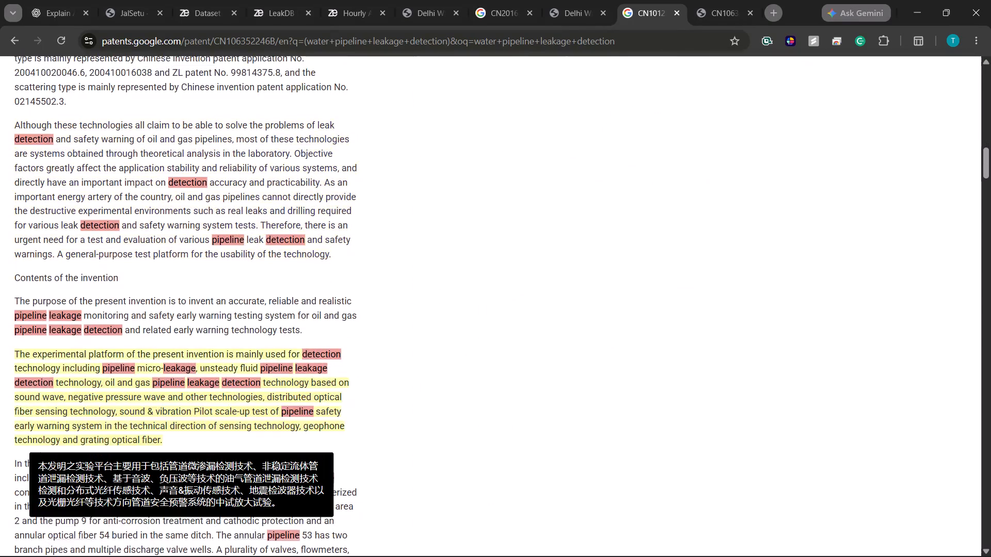
scroll(239, 351, down, 1)
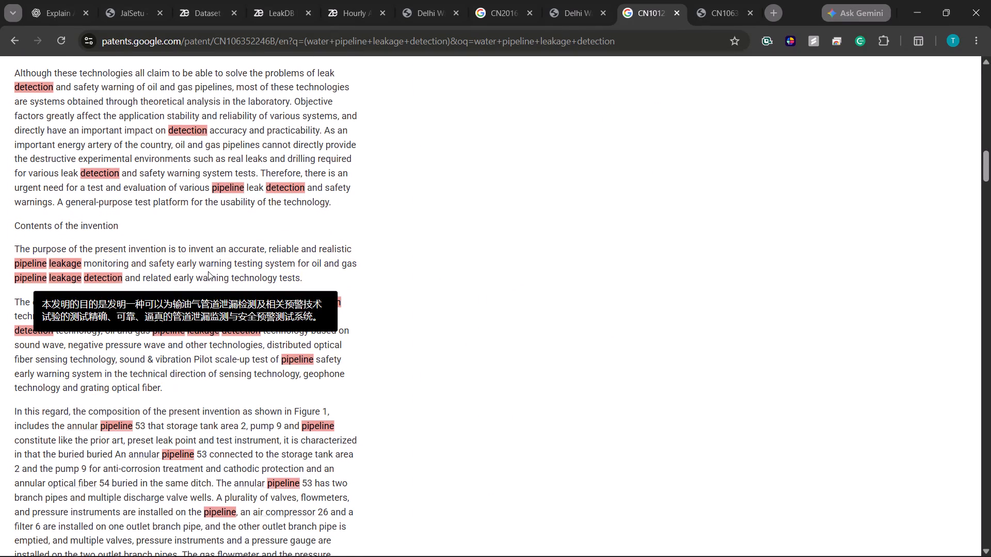
scroll(265, 322, down, 8)
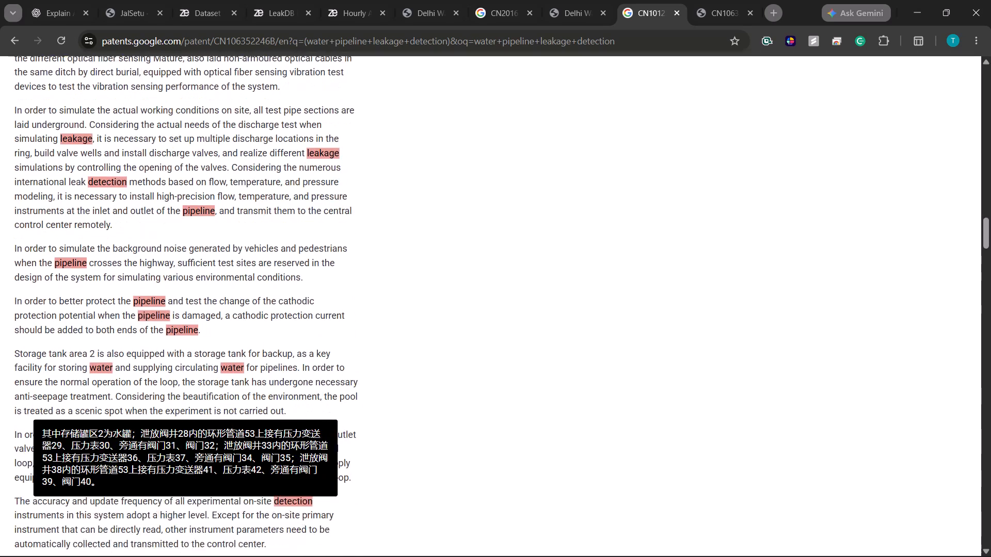
scroll(265, 322, down, 1)
scroll(265, 322, up, 2)
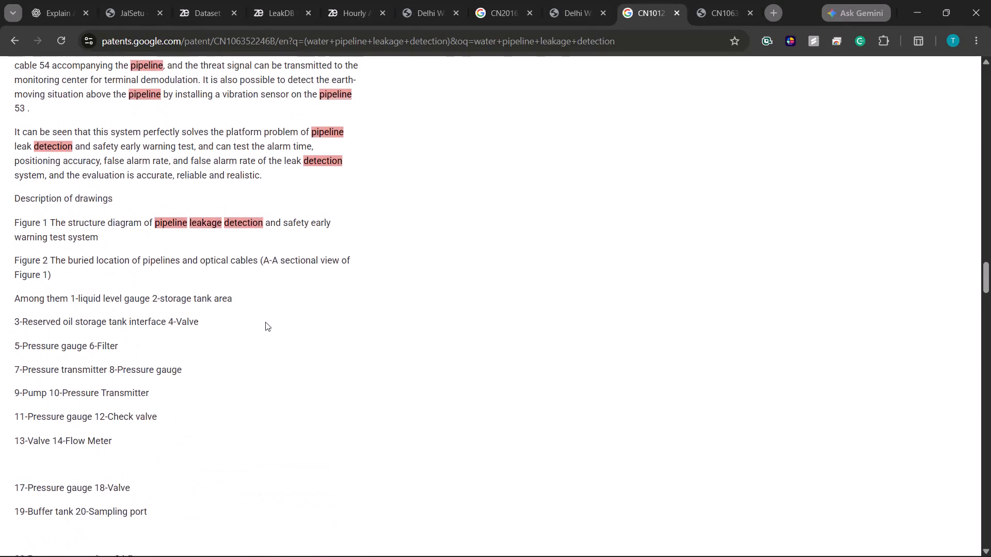
scroll(265, 322, up, 14)
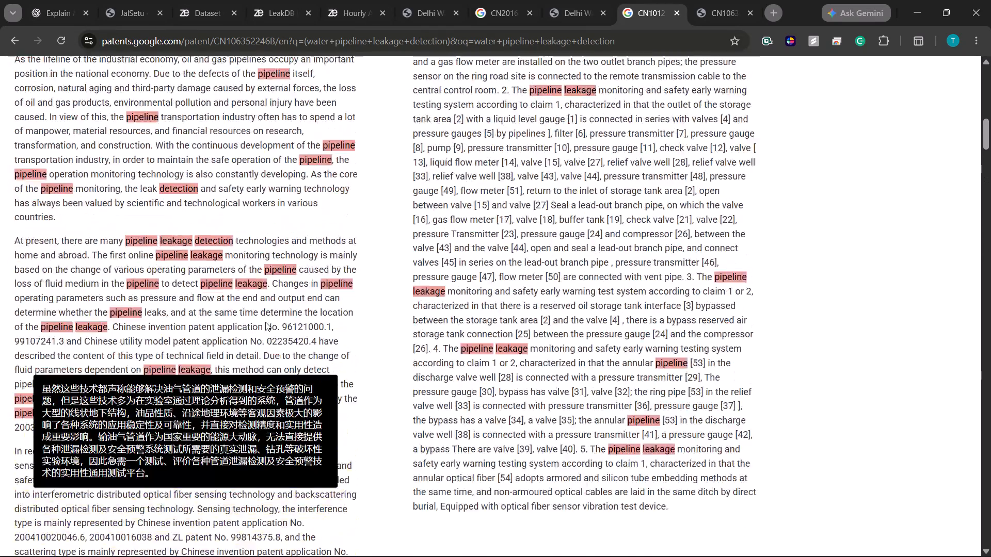
scroll(265, 322, up, 1)
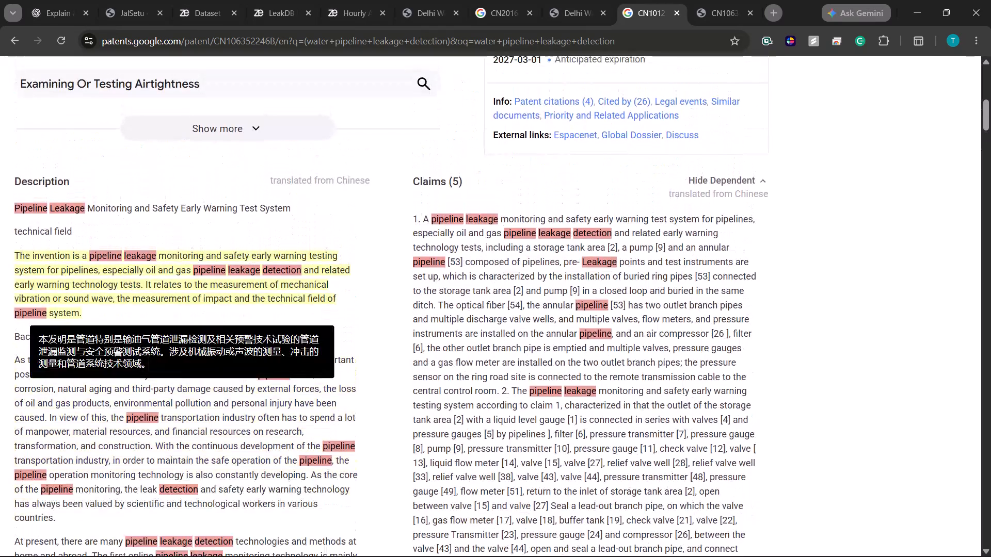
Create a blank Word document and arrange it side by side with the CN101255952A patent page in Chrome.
click(939, 5)
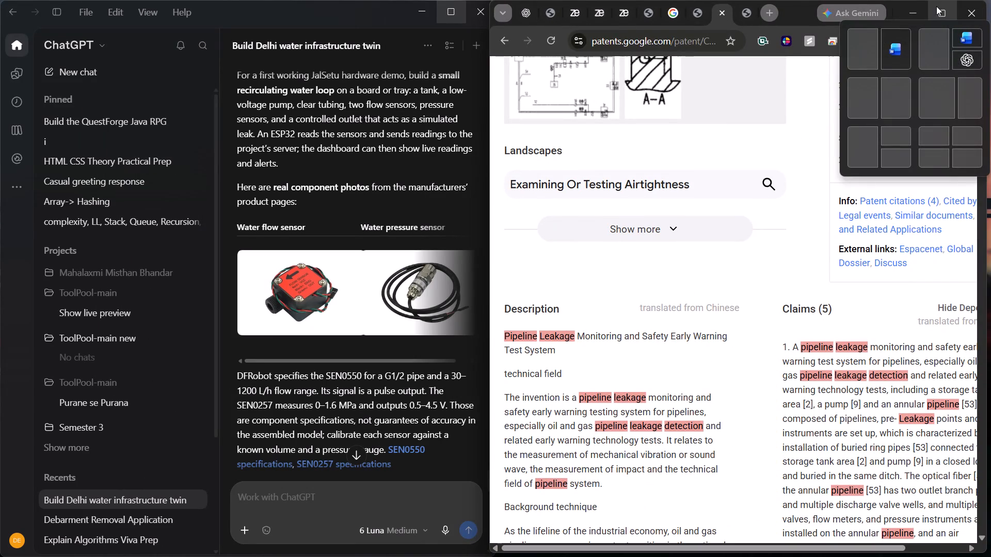
click(857, 89)
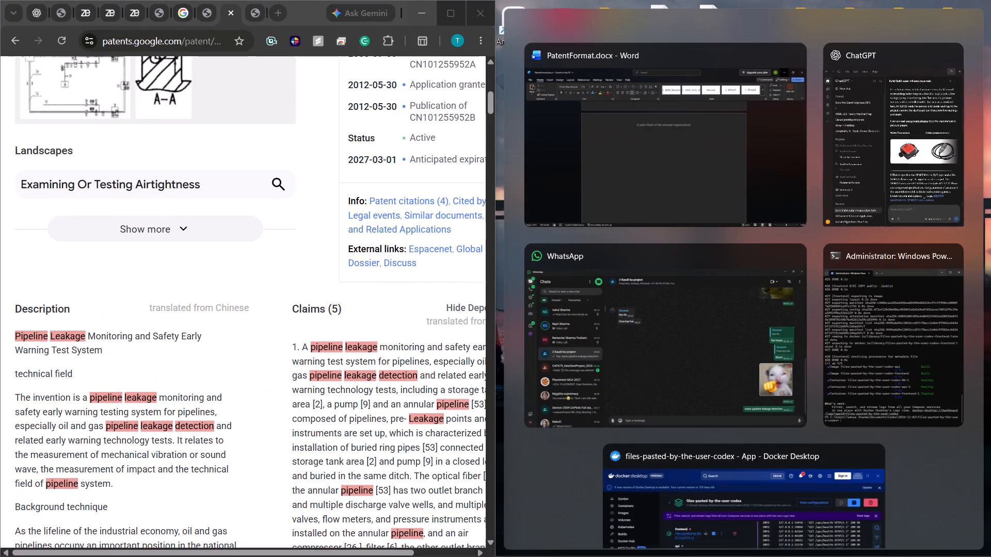
click(648, 553)
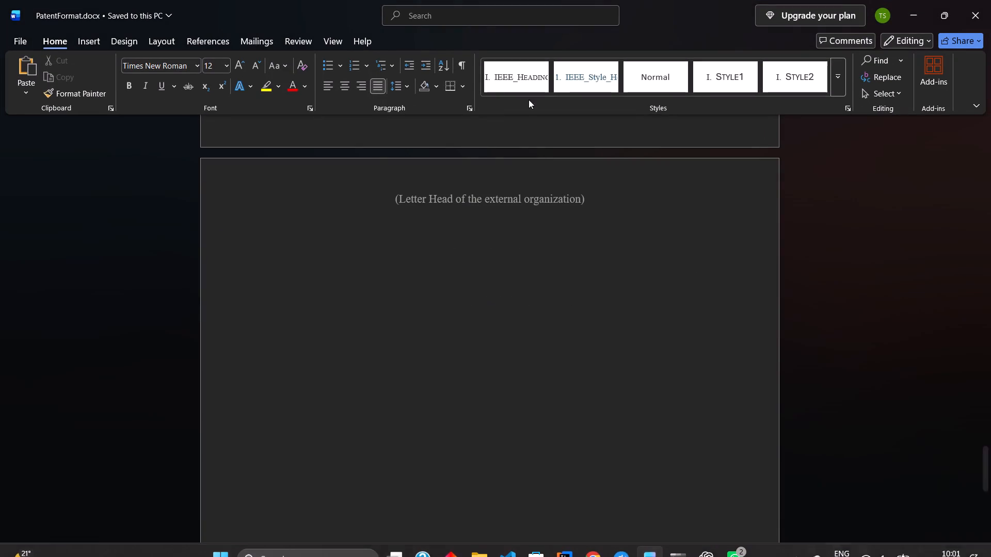
click(20, 39)
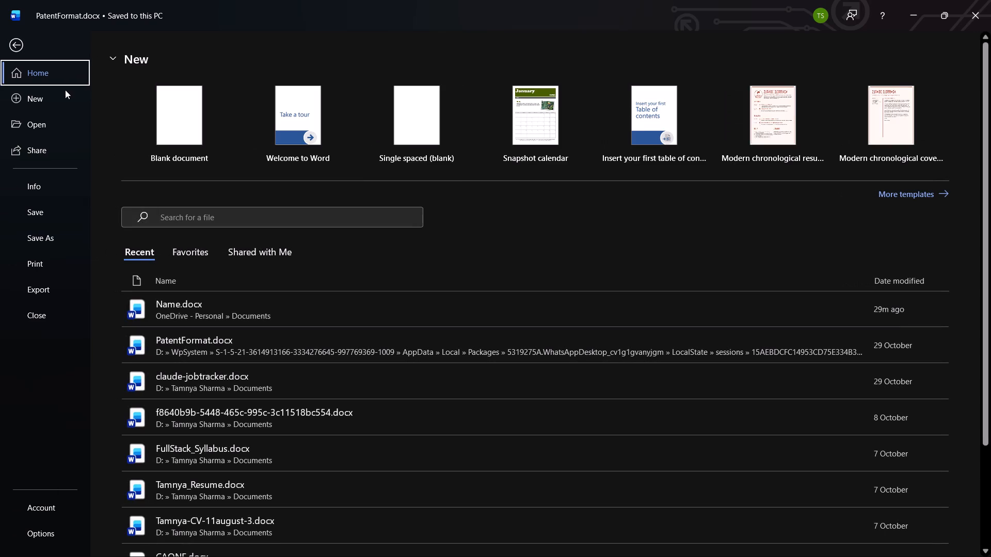
click(177, 111)
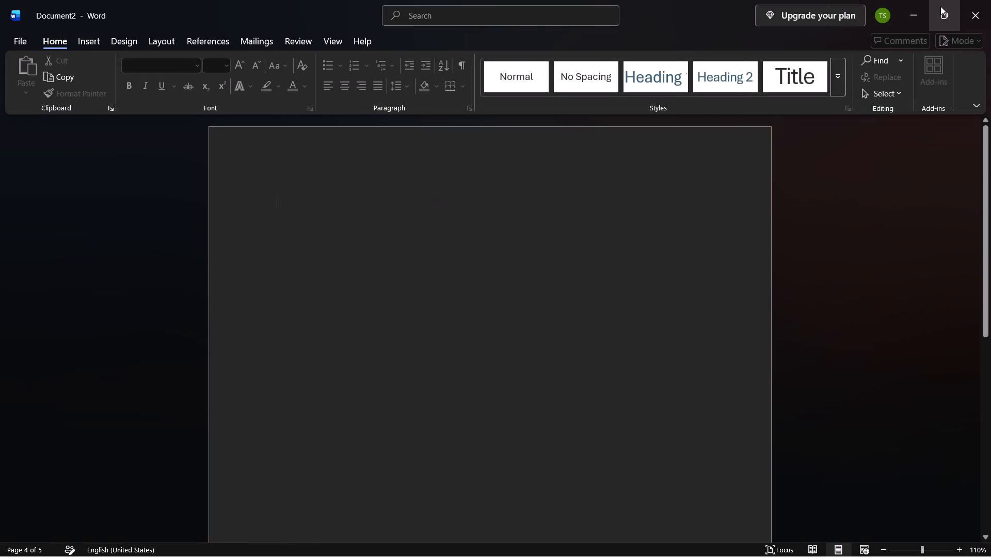
click(902, 93)
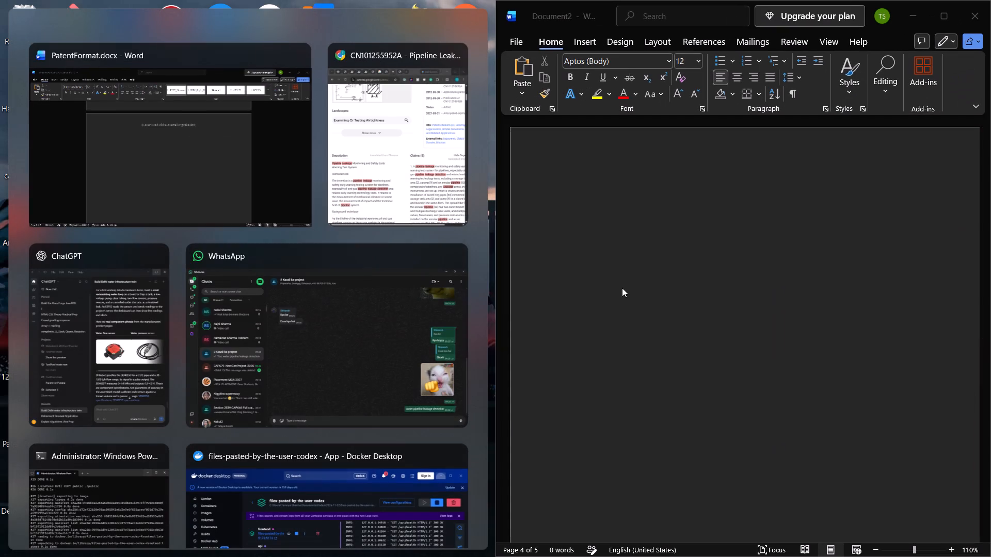
click(437, 185)
With the patent's abstract in view for reference, add the heading "Abstract:" to the blank Word document and start a new line.
scroll(218, 367, up, 4)
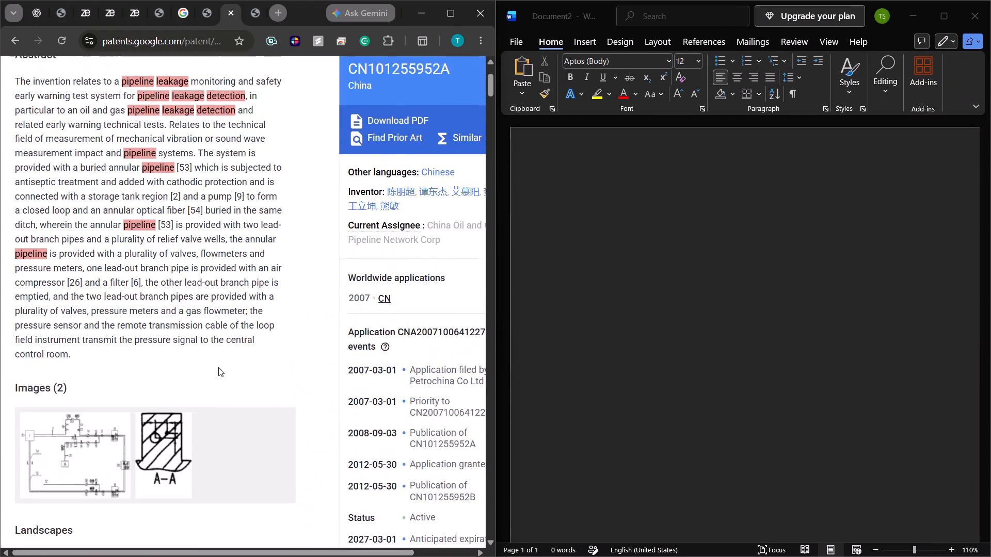
scroll(218, 367, up, 4)
click(564, 179)
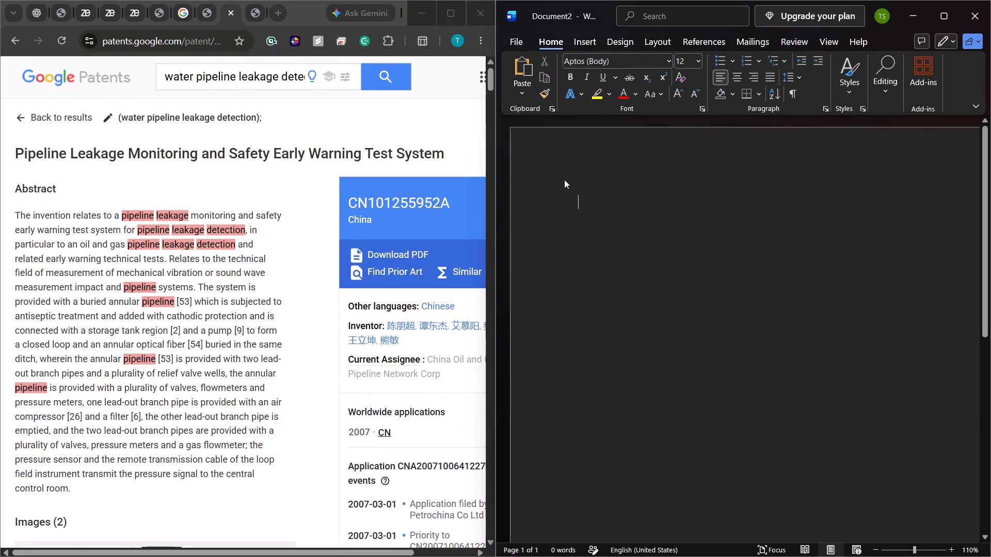
text(Abstract)
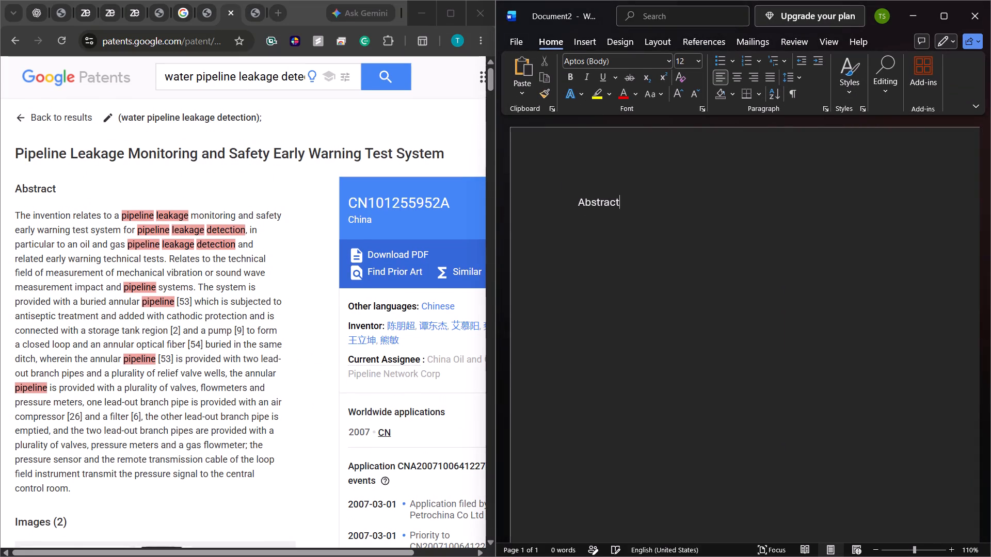
text(:)
key(space)
key(Return)
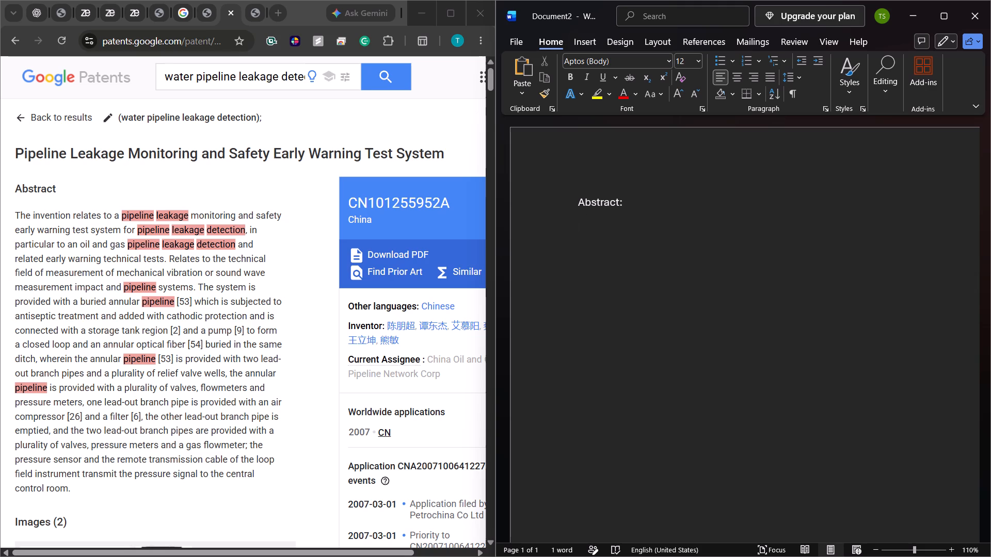
Begin the abstract text under the heading with "The invention relates to a".
text(The invention relates to)
key(space)
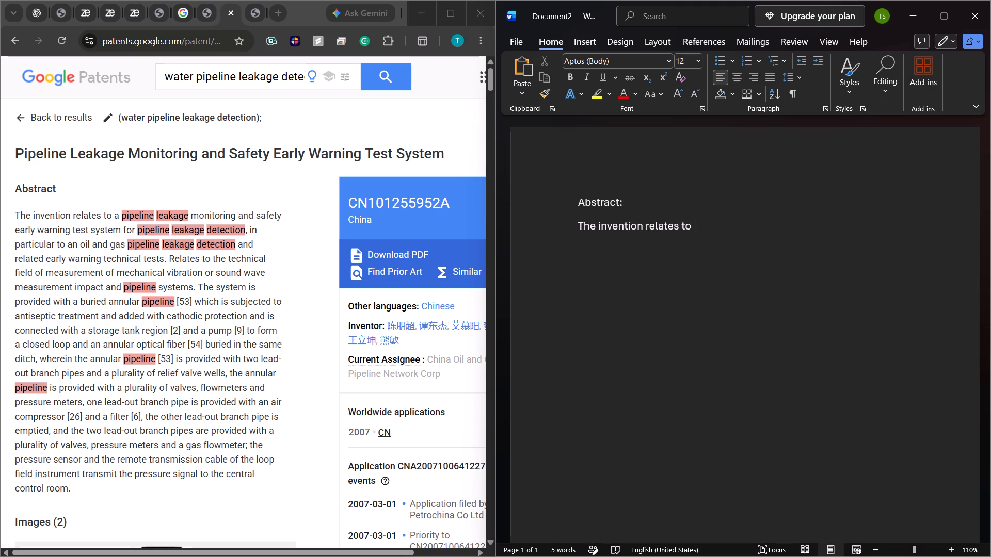
text(a pipeline)
key(space)
key(BackSpace)
key(BackSpace)
key(BackSpace)
key(BackSpace)
key(BackSpace)
key(BackSpace)
key(BackSpace)
key(BackSpace)
key(BackSpace)
Continue the abstract sentence with "water pipeline leakage monitoring and warning test system".
text(water pipeline leakea)
key(BackSpace)
key(BackSpace)
text(age morn)
key(BackSpace)
key(BackSpace)
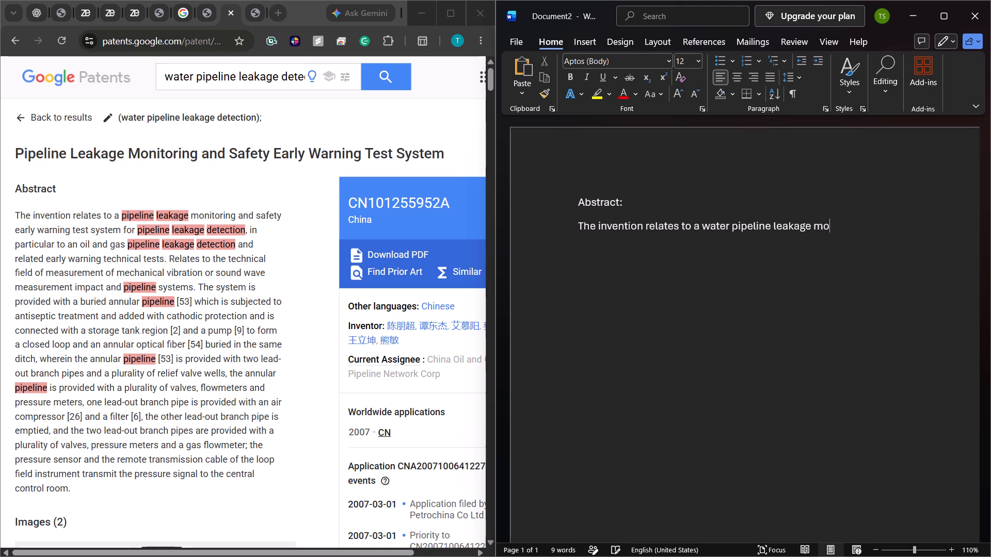
text(nitoring and)
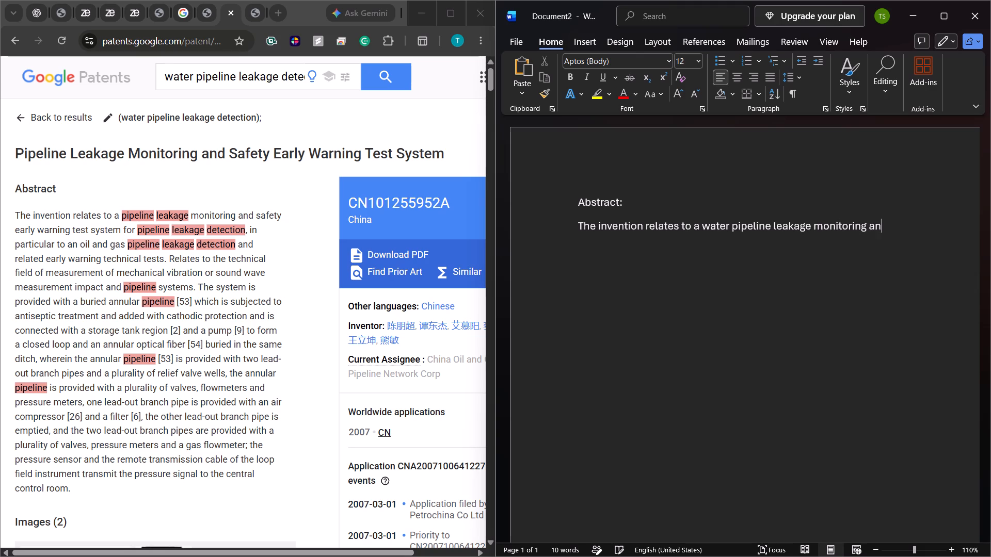
key(space)
text(wa)
key(BackSpace)
key(BackSpace)
text(wa)
text(rning)
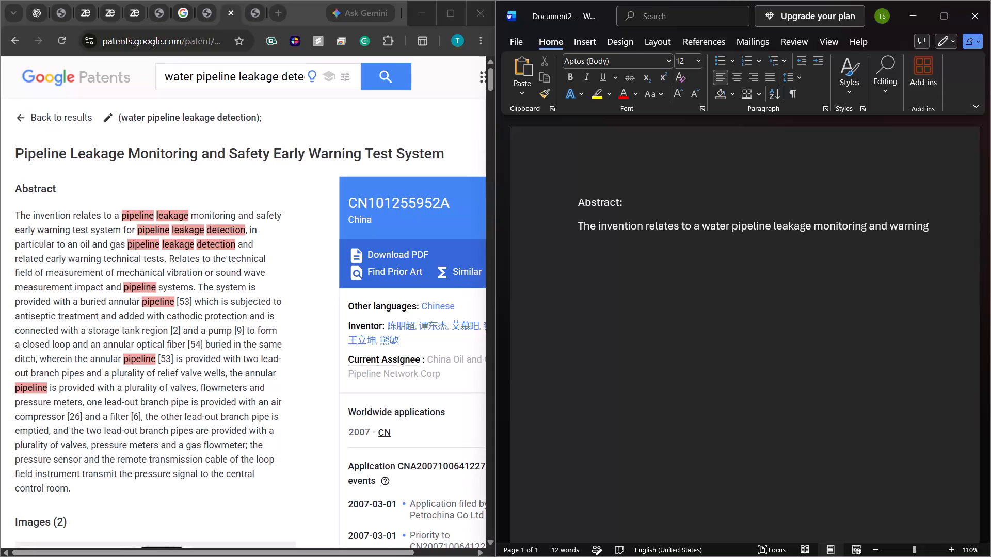
key(space)
text(test system)
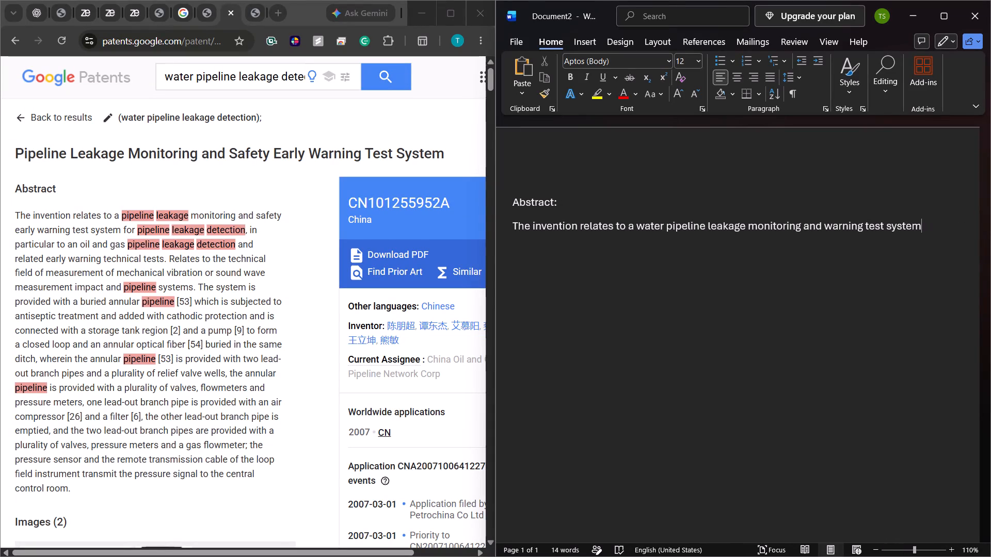
Continue the abstract's first sentence with "for leakage detection in water pipelines of metro cities,".
key(space)
text(for)
key(space)
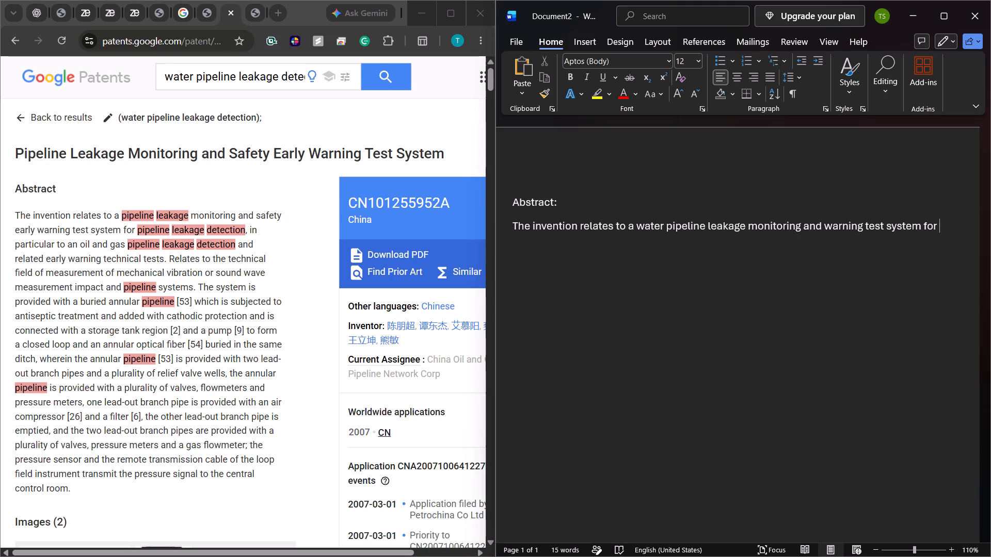
text(leakage dere)
key(BackSpace)
key(BackSpace)
text(tection in water pipeline)
text(s of metro cities)
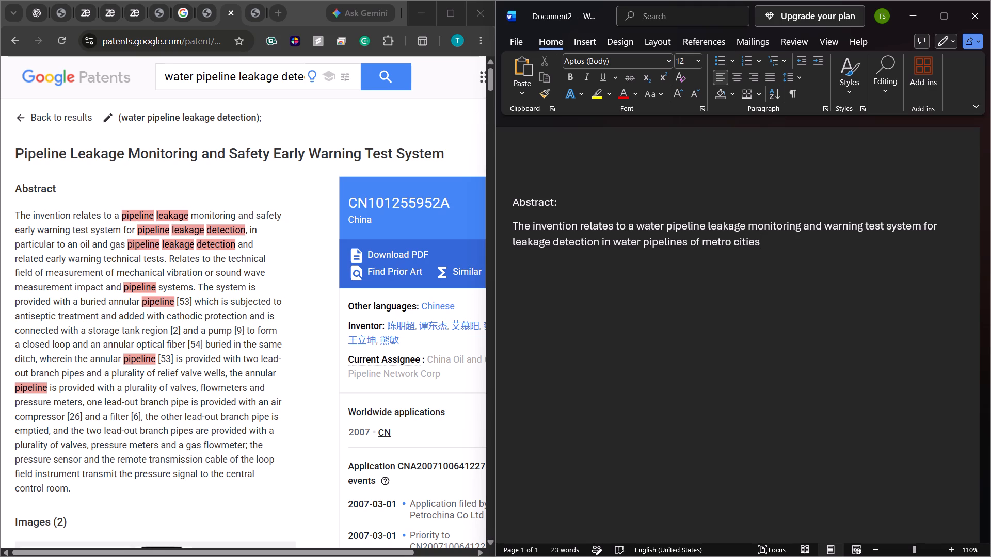
text(, in)
key(BackSpace)
key(BackSpace)
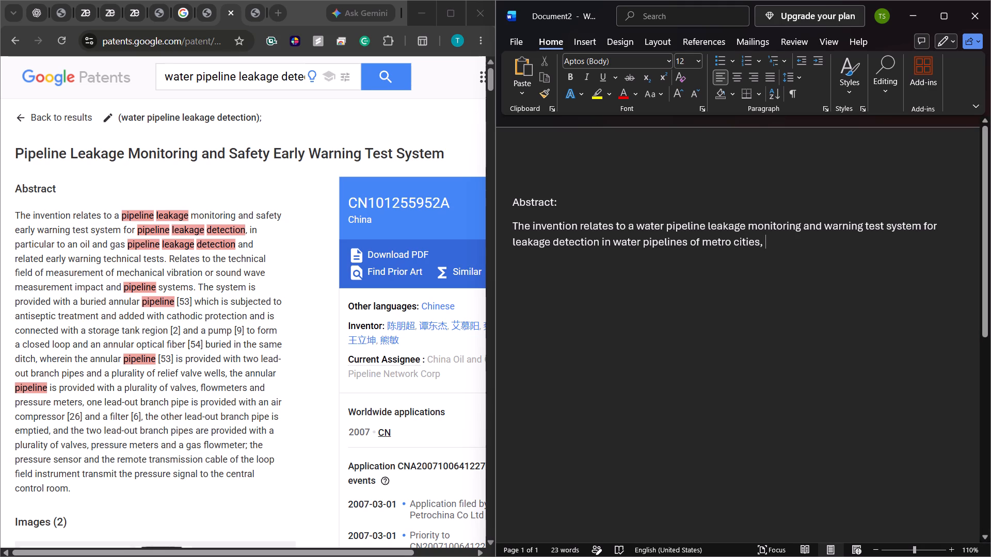
Extend the abstract's first sentence with "providing early warning and monitoring to detect the issues".
click(638, 239)
click(781, 238)
text(providing early)
key(space)
text(warning and monit)
text(oring)
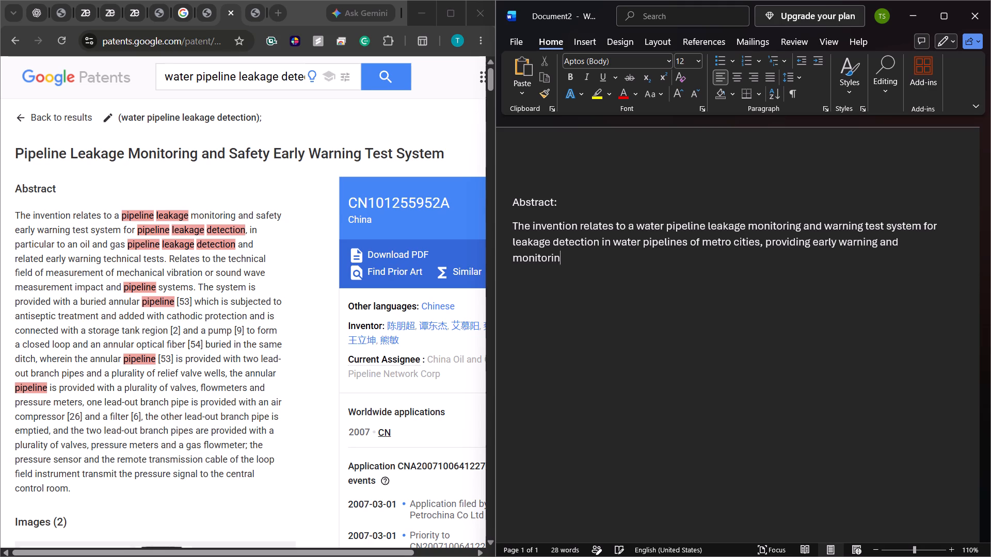
key(space)
text(to detect the issue)
key(space)
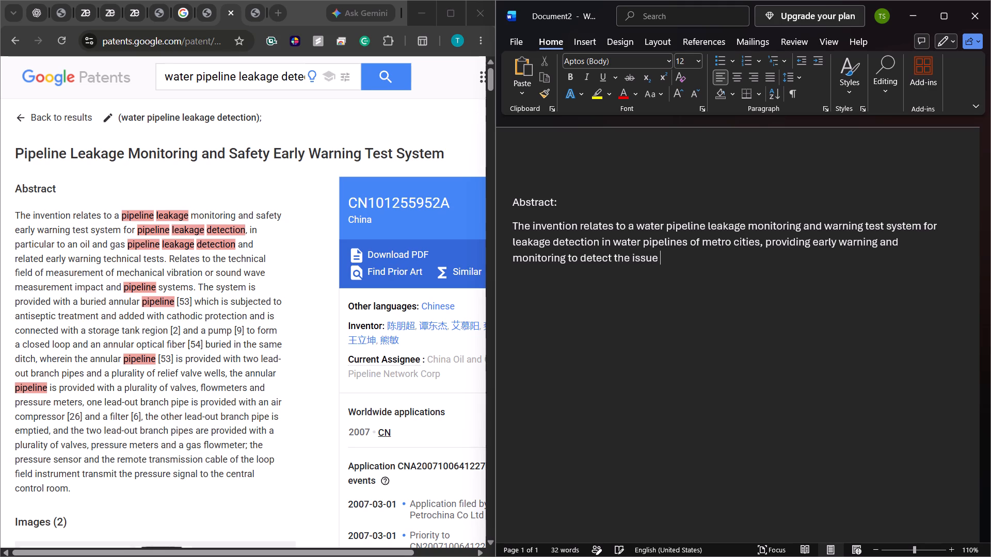
key(BackSpace)
text(s)
key(space)
Insert "and correct" before "the issues" in the abstract's first sentence.
key(Left)
key(Left)
key(Left)
key(Left)
key(Left)
key(Left)
key(Left)
key(Left)
key(Left)
key(Left)
key(Left)
text(and correct)
key(space)
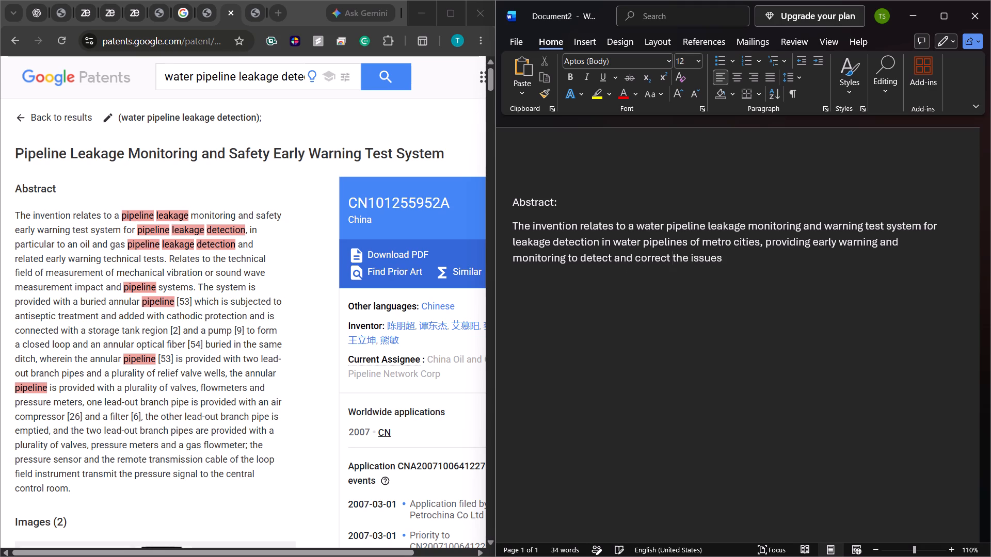
key(Down)
click(746, 255)
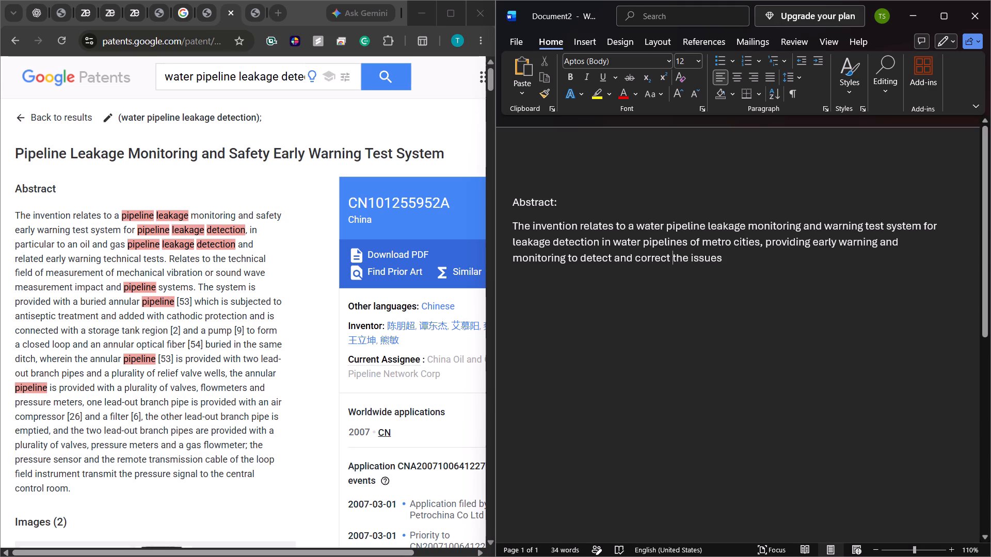
text(beforehand.)
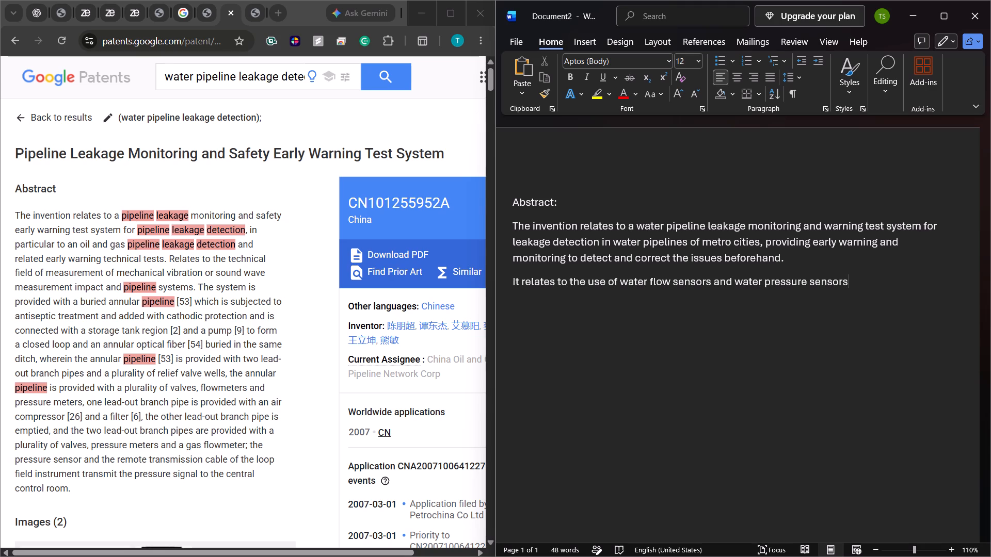
Continue the second abstract paragraph with "measuring the flow".
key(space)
text(pro)
key(BackSpace)
key(BackSpace)
key(BackSpace)
text(measuring the dl)
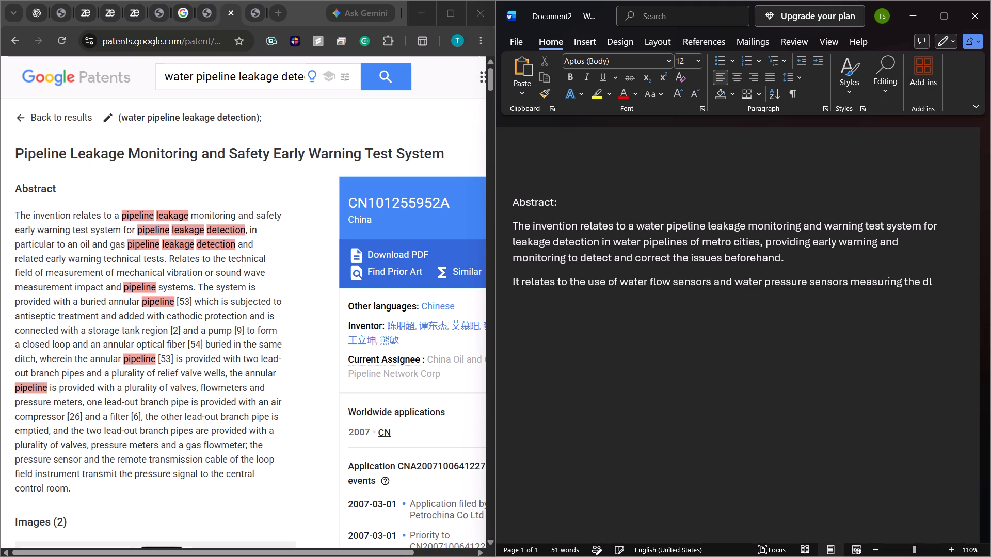
key(BackSpace)
key(BackSpace)
key(BackSpace)
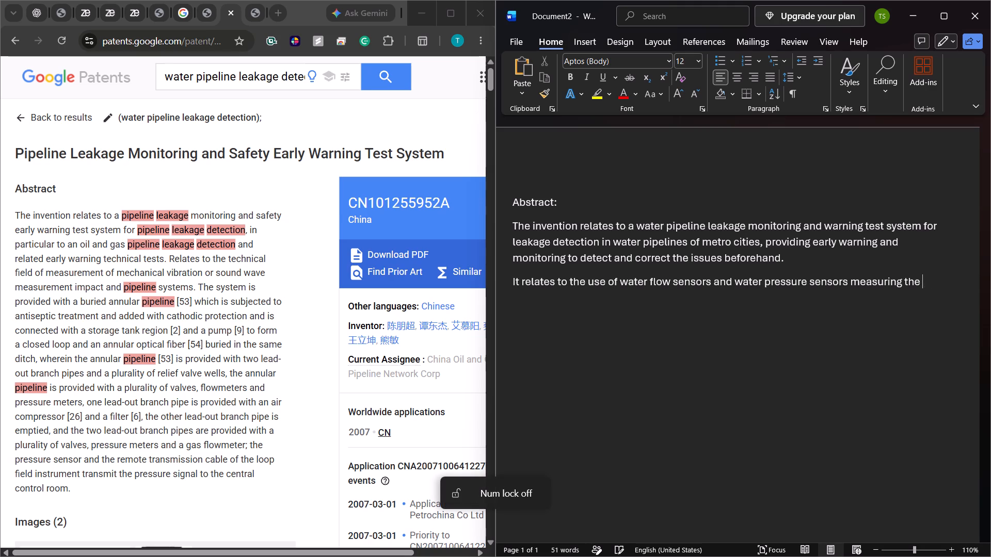
text(flow)
key(space)
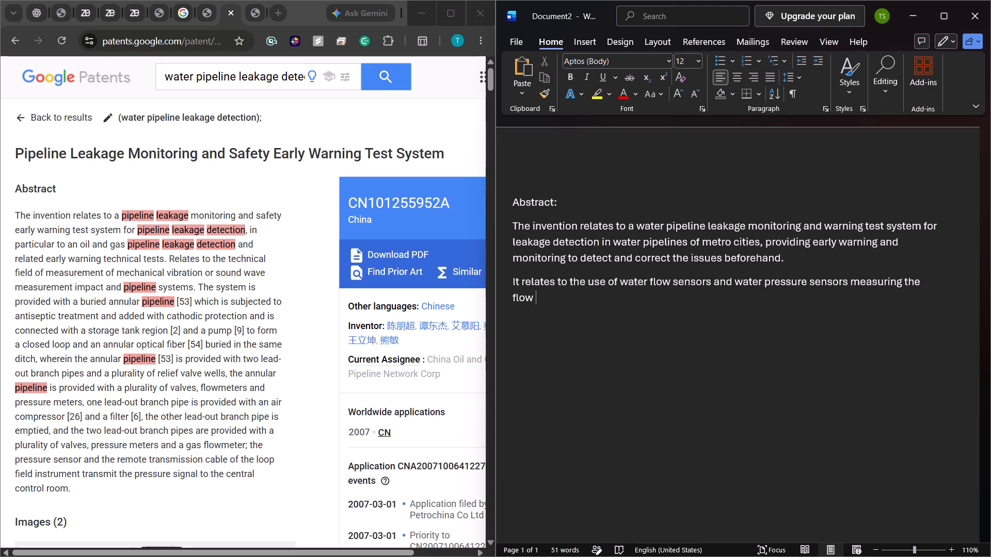
Extend the second paragraph's sentence with "and pressure of water".
text(and pressure the)
key(space)
key(BackSpace)
key(BackSpace)
key(BackSpace)
key(BackSpace)
text(of the wat)
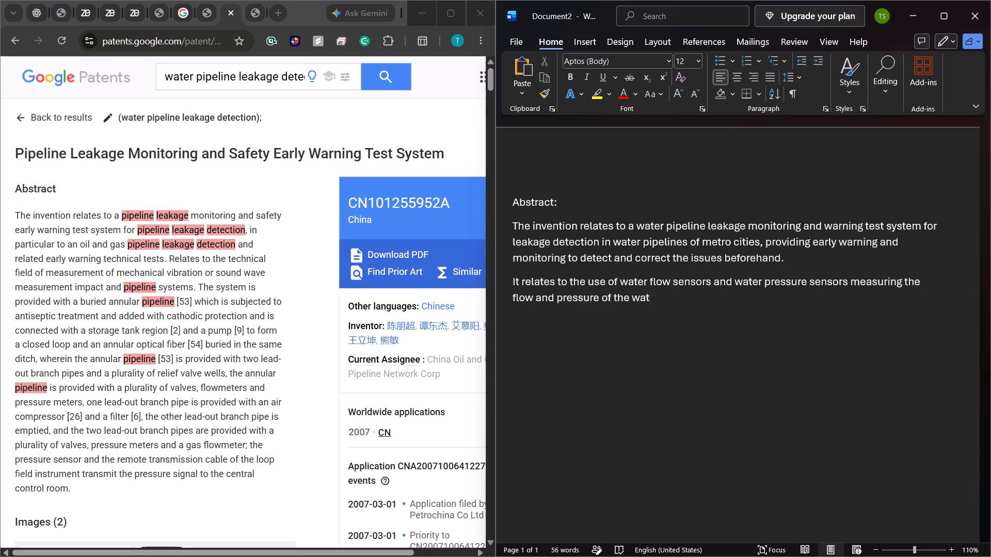
key(BackSpace)
key(BackSpace)
key(BackSpace)
key(BackSpace)
key(BackSpace)
key(BackSpace)
key(BackSpace)
text(water)
key(space)
Add "from the previous pipes and comparing them" to the second paragraph's sentence.
text(from the pro)
key(BackSpace)
text(evios)
key(BackSpace)
text(us pipes and cm)
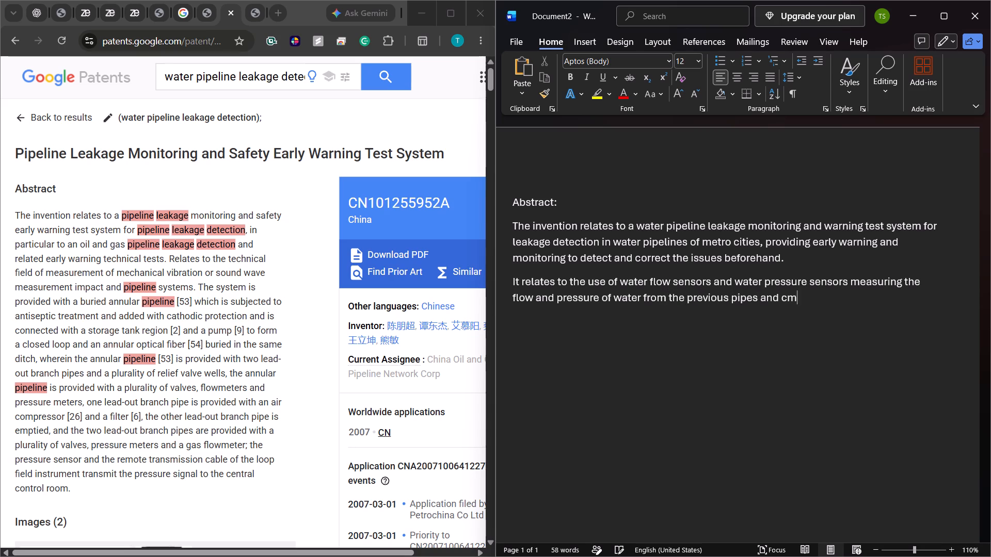
key(BackSpace)
text(omparig)
key(BackSpace)
text(ng them)
key(space)
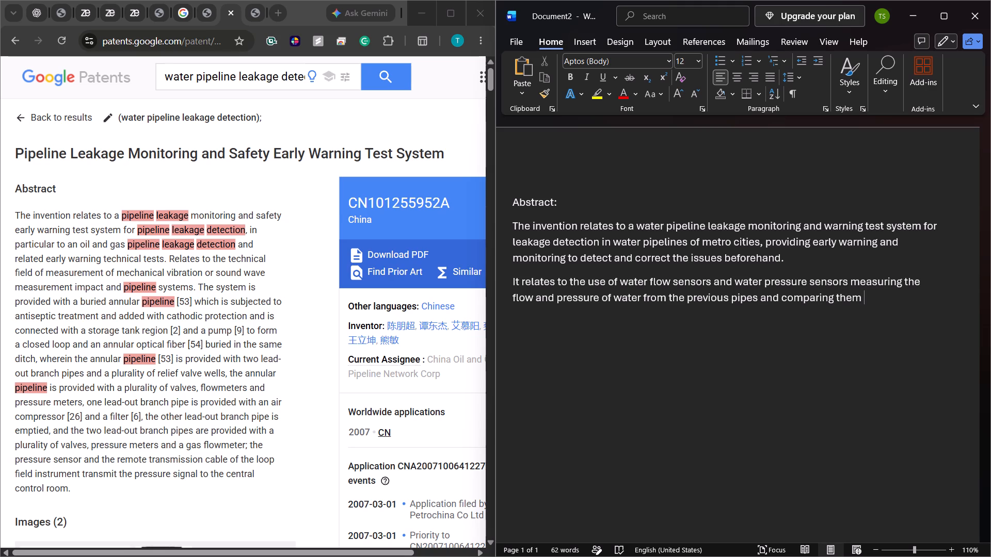
Extend the second paragraph's sentence with "to provide".
text(to)
key(space)
key(BackSpace)
key(BackSpace)
key(BackSpace)
key(BackSpace)
key(space)
text(to provide a)
key(space)
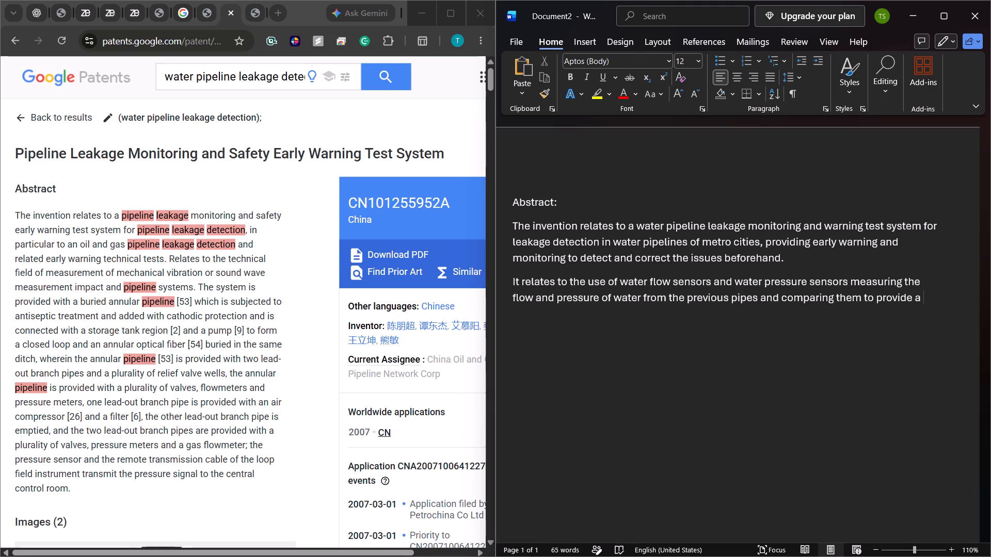
text(result)
key(space)
key(BackSpace)
key(BackSpace)
key(BackSpace)
key(BackSpace)
key(BackSpace)
key(BackSpace)
key(BackSpace)
key(BackSpace)
key(BackSpace)
key(BackSpace)
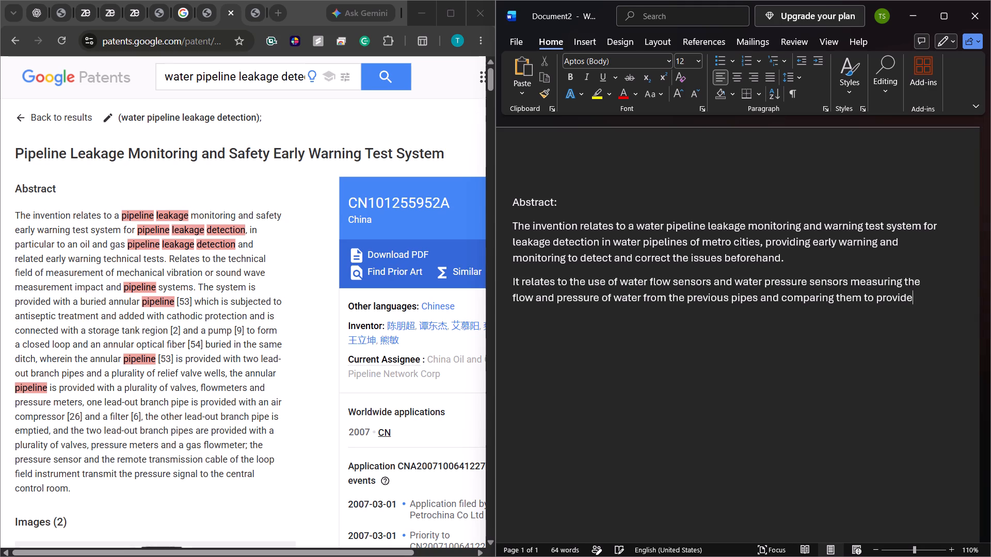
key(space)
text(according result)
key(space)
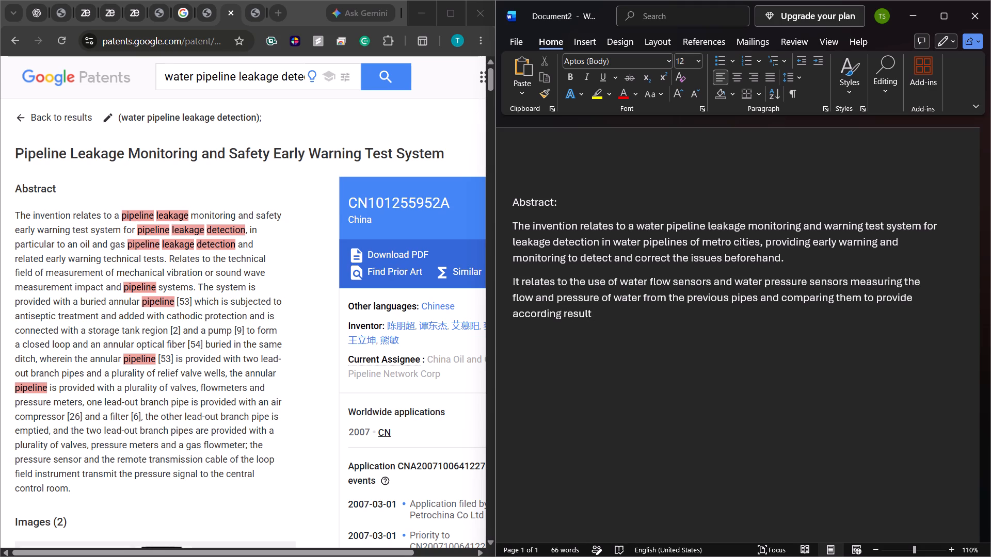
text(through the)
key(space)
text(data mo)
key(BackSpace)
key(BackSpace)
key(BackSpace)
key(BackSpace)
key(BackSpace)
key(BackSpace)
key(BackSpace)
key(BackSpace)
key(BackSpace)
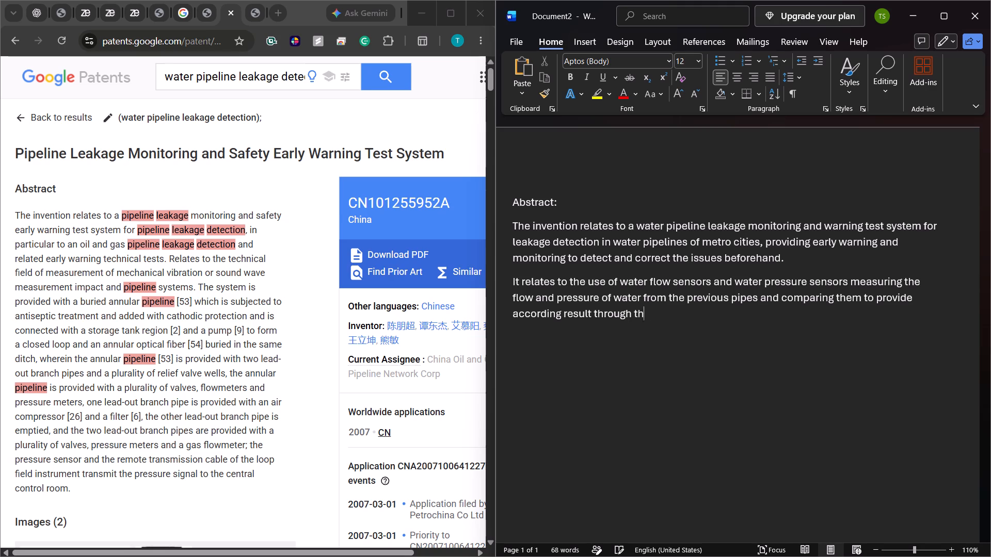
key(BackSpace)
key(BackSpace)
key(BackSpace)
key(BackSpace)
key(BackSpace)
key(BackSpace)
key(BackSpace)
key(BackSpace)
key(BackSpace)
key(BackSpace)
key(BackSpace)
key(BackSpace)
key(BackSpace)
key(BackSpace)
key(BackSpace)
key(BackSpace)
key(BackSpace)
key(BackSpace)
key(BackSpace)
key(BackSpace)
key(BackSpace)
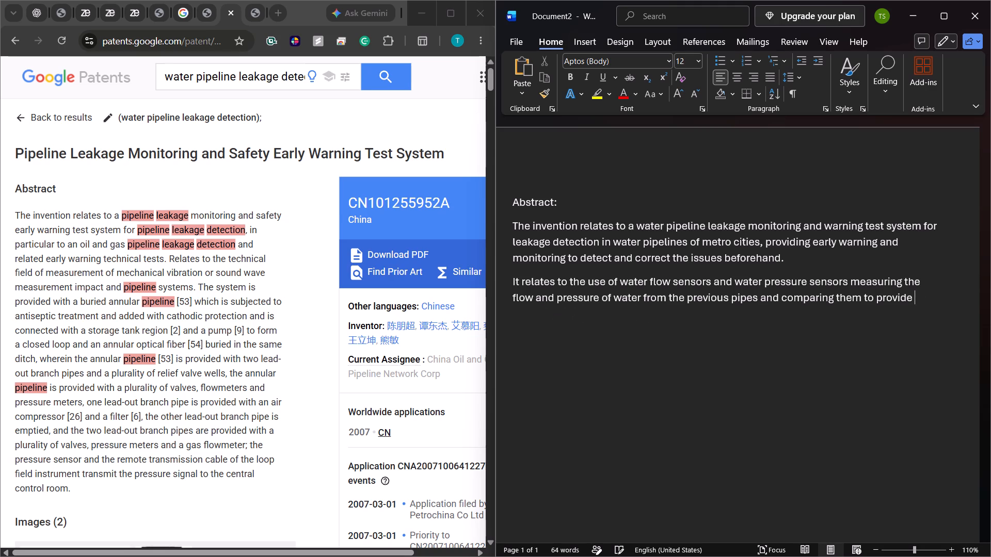
Finish the second paragraph's sentence with "the impact and result needed.".
text(the impact and result)
key(space)
key(BackSpace)
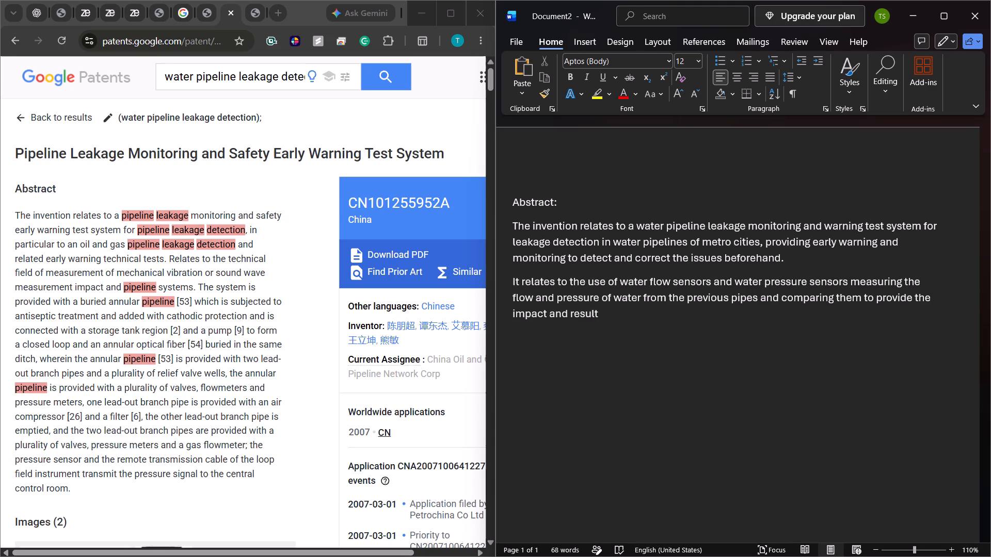
key(space)
text(needed.)
key(space)
Start a third abstract paragraph with "The system is provided to have".
key(Return)
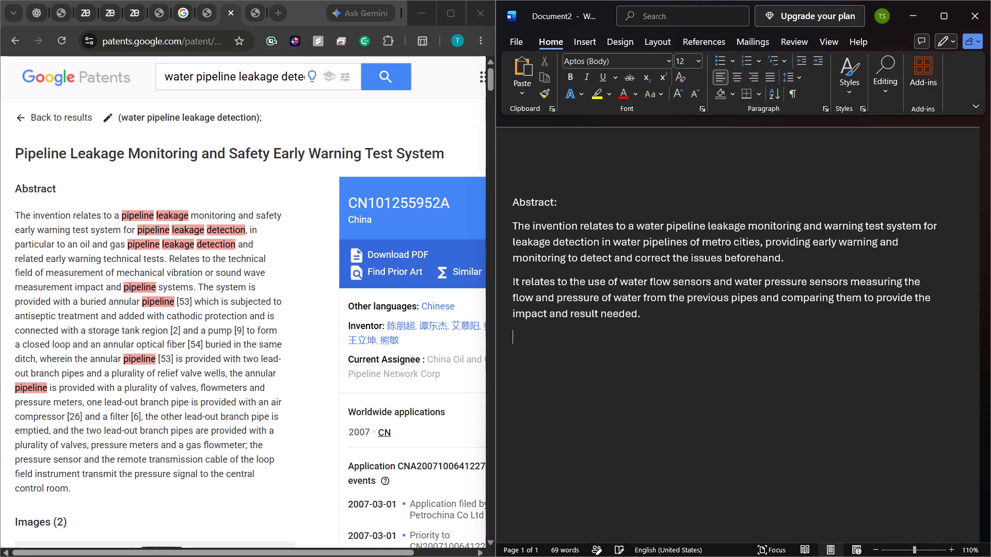
text(The system is provided to have)
key(space)
key(alt+Tab)
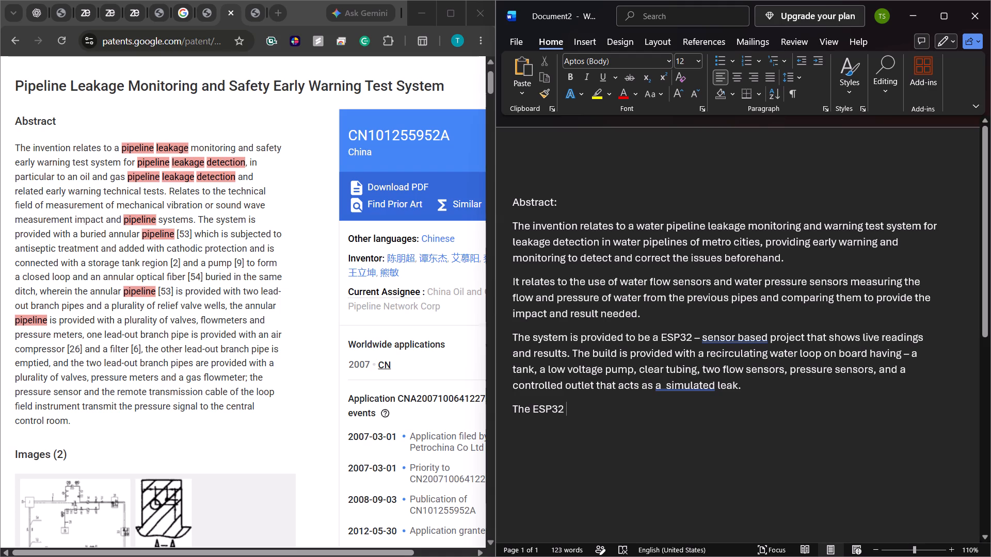
Bring back the ChatGPT hardware description and continue the fourth paragraph in Word with "will read the sensors and".
key(alt+Tab)
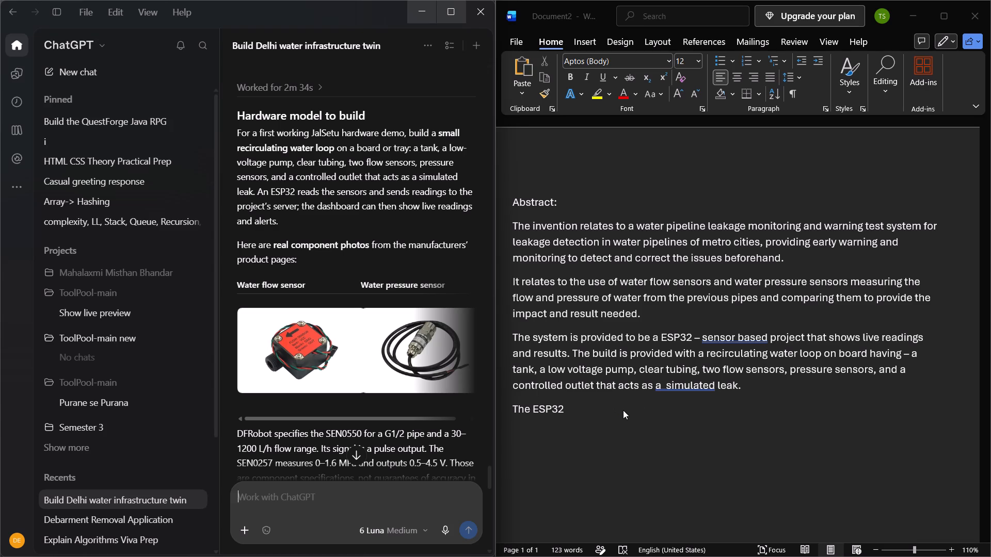
click(623, 410)
text(will read the send)
key(BackSpace)
text(sro)
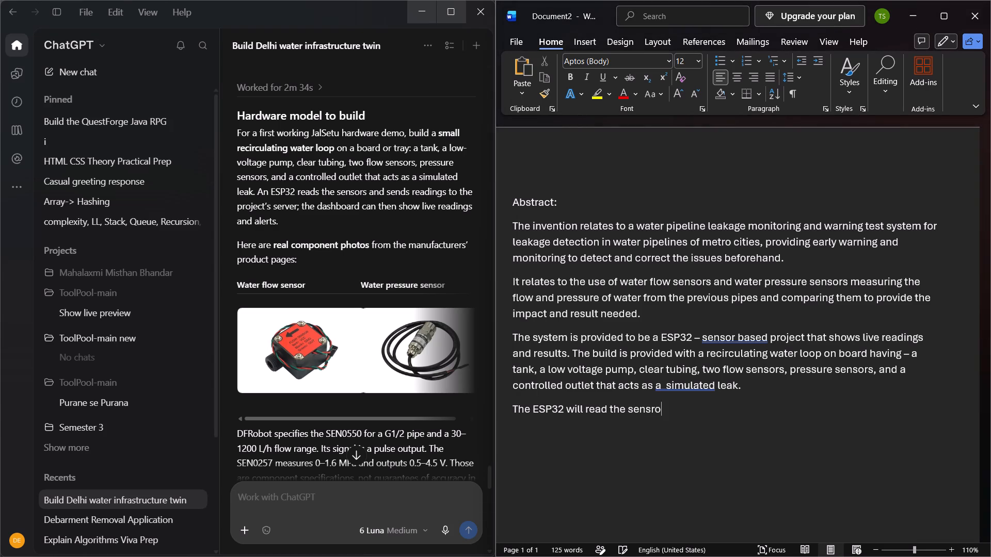
key(BackSpace)
key(BackSpace)
text(ors)
key(space)
key(BackSpace)
key(s)
key(BackSpace)
key(space)
text(and)
key(space)
Continue the fourth paragraph with "will send the reading to the project".
text(send)
key(BackSpace)
key(BackSpace)
key(BackSpace)
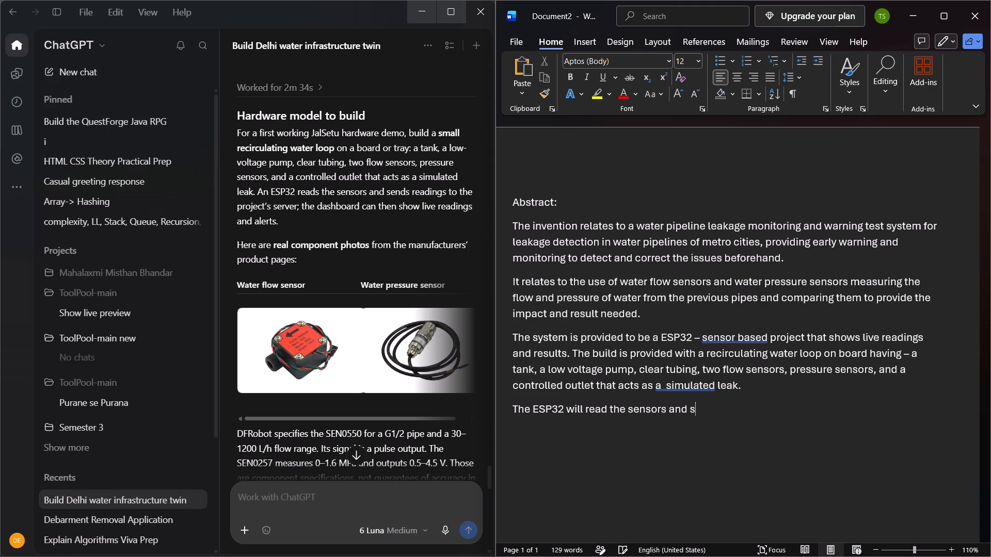
key(BackSpace)
text(will send the reasinh)
key(BackSpace)
key(BackSpace)
key(BackSpace)
key(BackSpace)
text(ding to)
key(space)
text(the proej)
key(BackSpace)
key(BackSpace)
text(jecyt)
key(BackSpace)
key(BackSpace)
key(t)
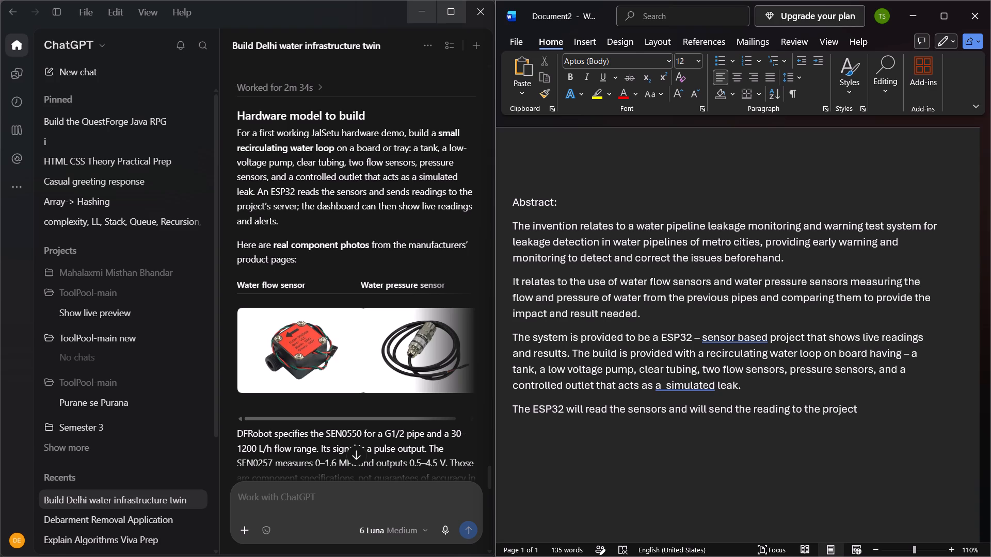
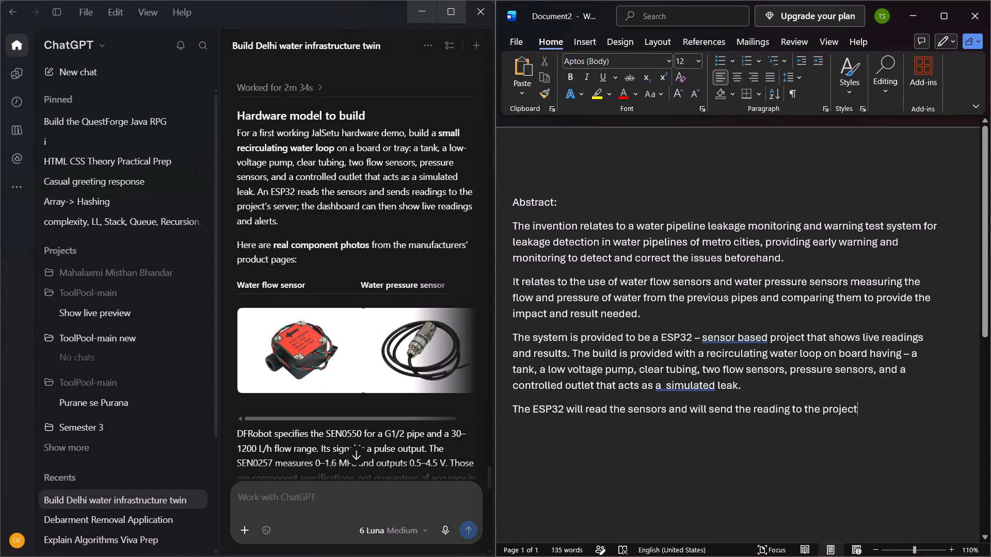
Continue the fourth abstract paragraph in the Word document so that "project" is followed by "'s server,".
text('s serber)
key(BackSpace)
key(BackSpace)
key(BackSpace)
text(ver)
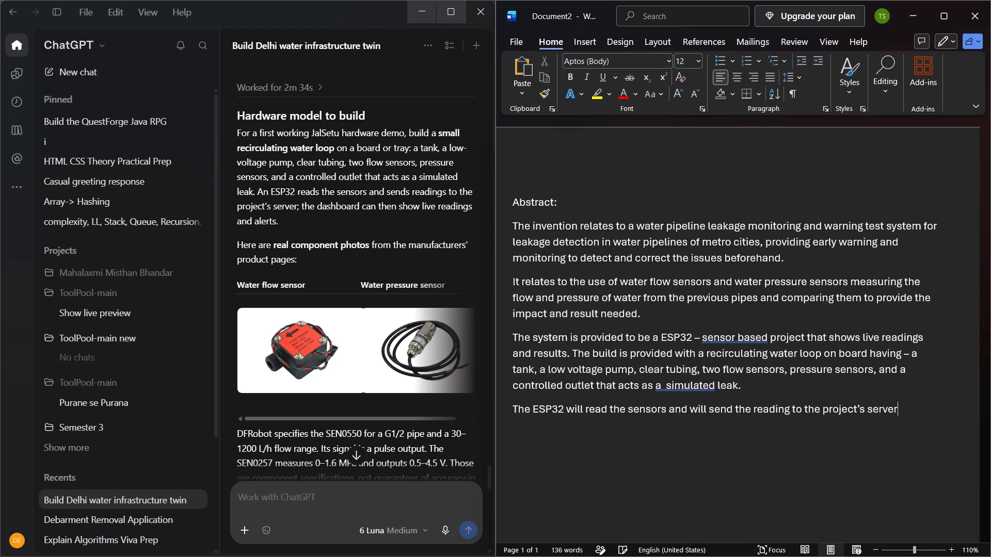
text(, ta)
key(BackSpace)
text(hat)
key(BackSpace)
key(BackSpace)
key(BackSpace)
key(BackSpace)
Continue the ESP32 sentence after the server mention with "detect, apply the".
text(detect)
key(space)
key(BackSpace)
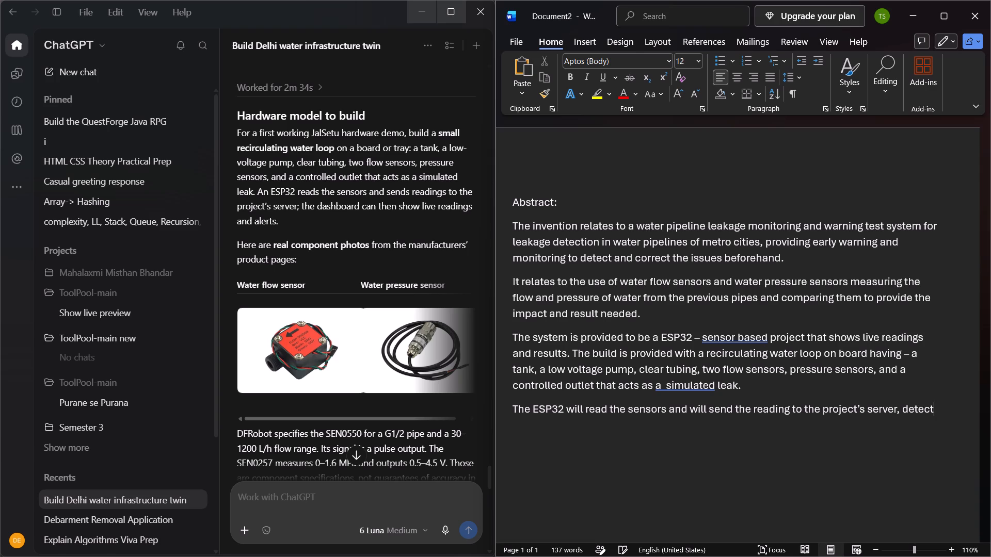
text(,)
key(space)
text(apply the)
key(space)
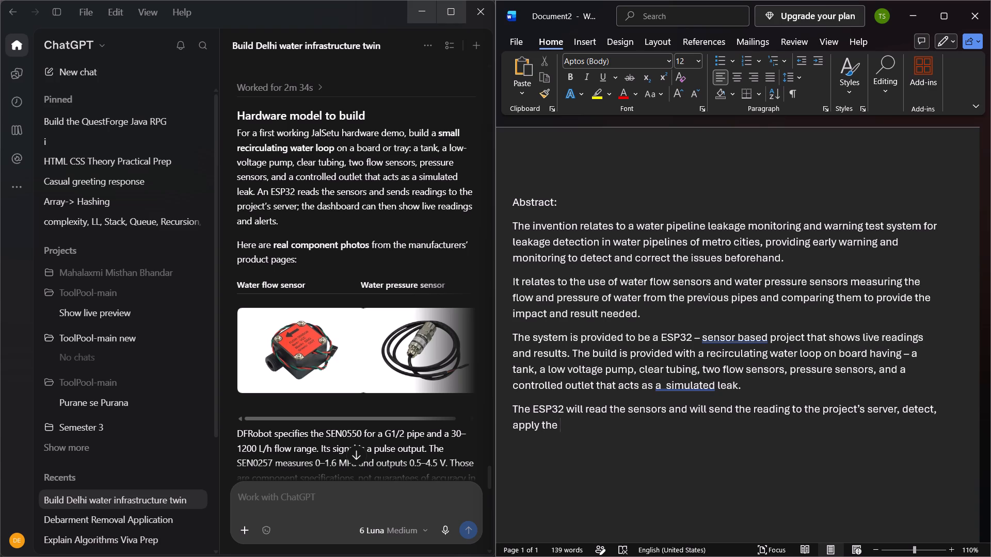
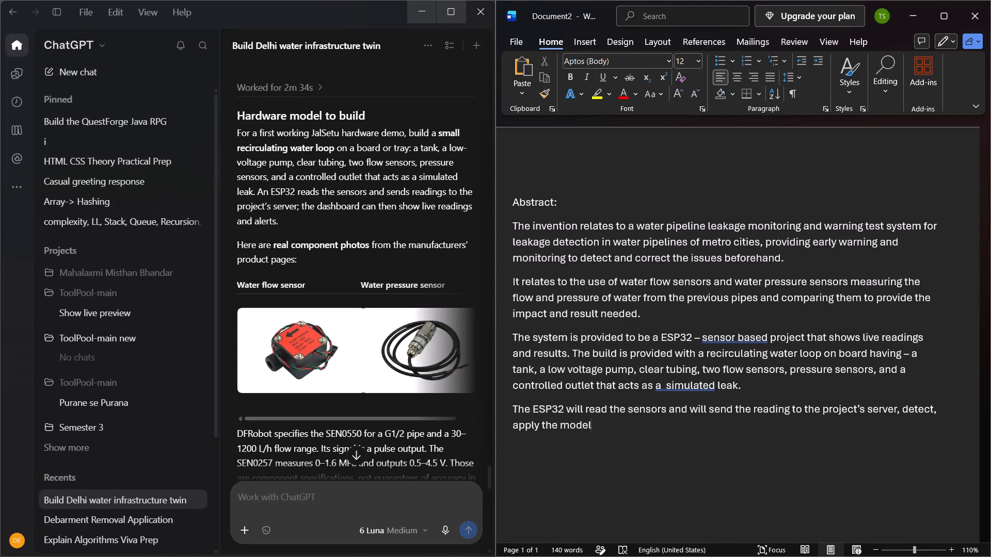
Continue the ESP32 sentence after "apply the model" with "and provide the according result that will be displayed on the dashboard;".
key(Left)
key(Right)
key(space)
text(and proc)
key(BackSpace)
text(vide the accorf)
key(BackSpace)
text(ding t)
key(BackSpace)
text(result that will be fis)
key(BackSpace)
key(BackSpace)
key(BackSpace)
text(displayed on the)
key(space)
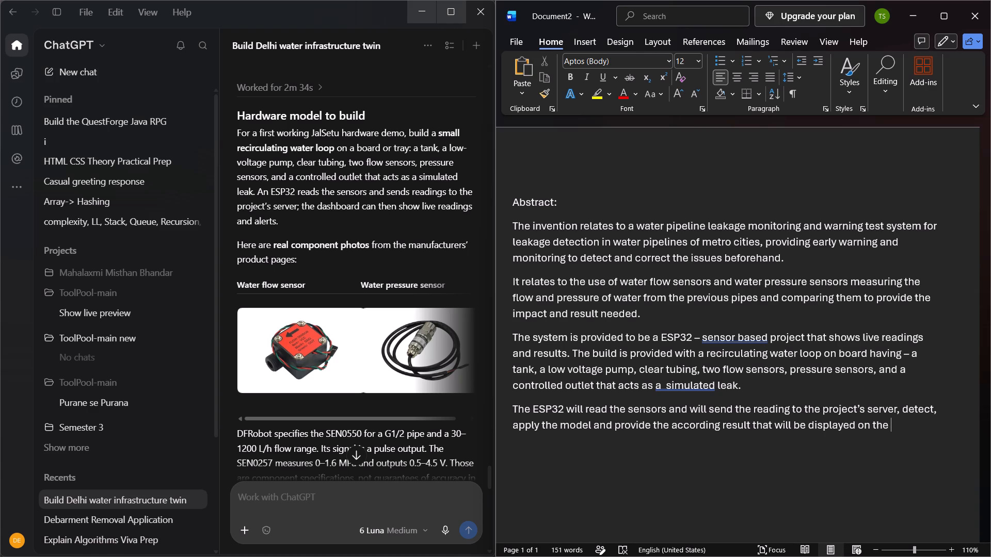
text(dashboard,)
key(space)
key(BackSpace)
key(BackSpace)
text(;)
key(space)
text(prociding live r)
key(Left)
key(Left)
key(Left)
key(Left)
key(Left)
key(Left)
key(Left)
key(Left)
key(Left)
key(Left)
key(Left)
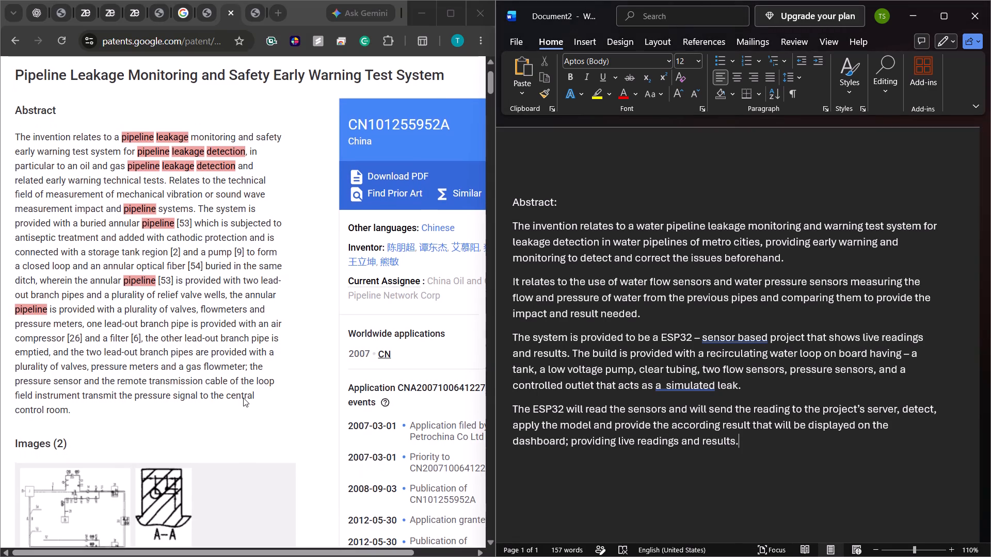
scroll(243, 398, down, 1)
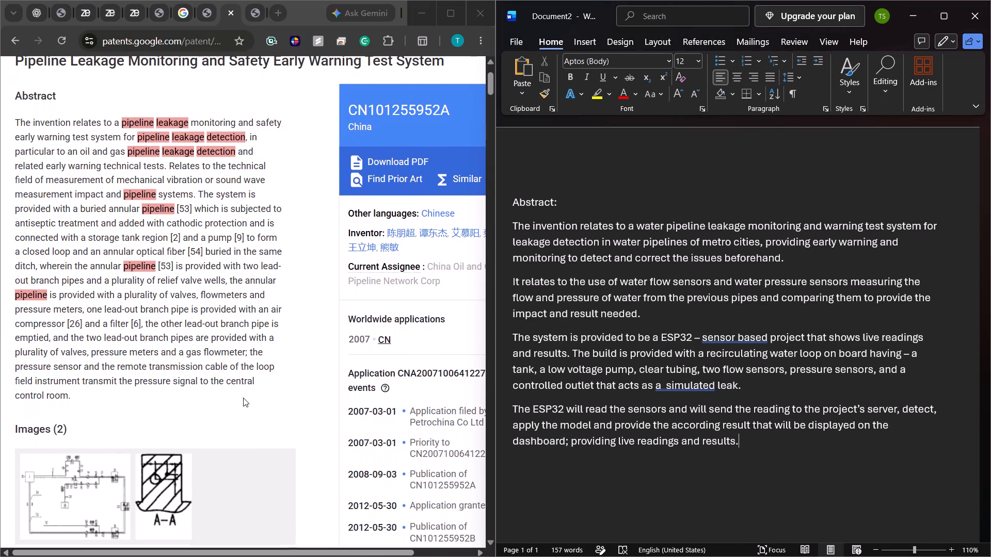
scroll(243, 398, down, 1)
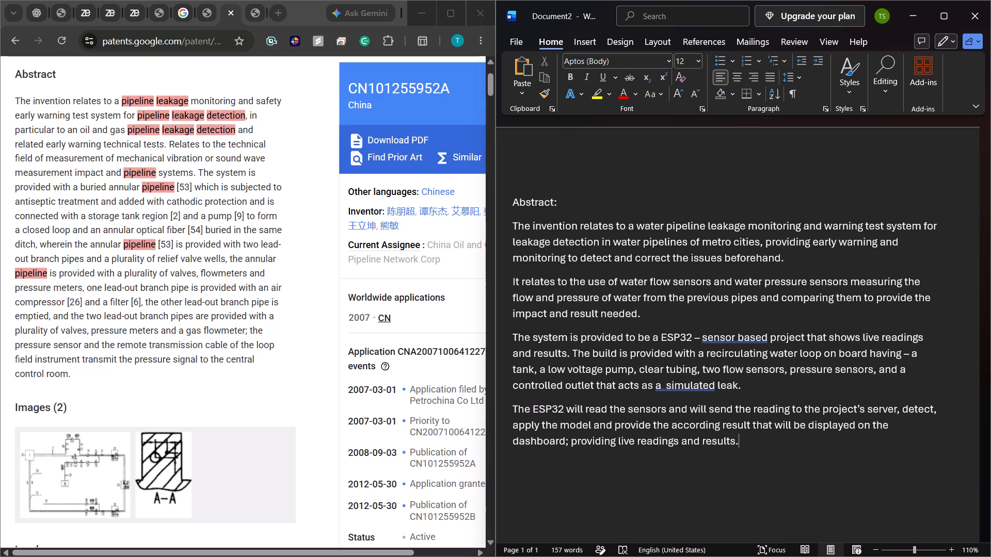
scroll(279, 401, down, 2)
scroll(338, 318, down, 3)
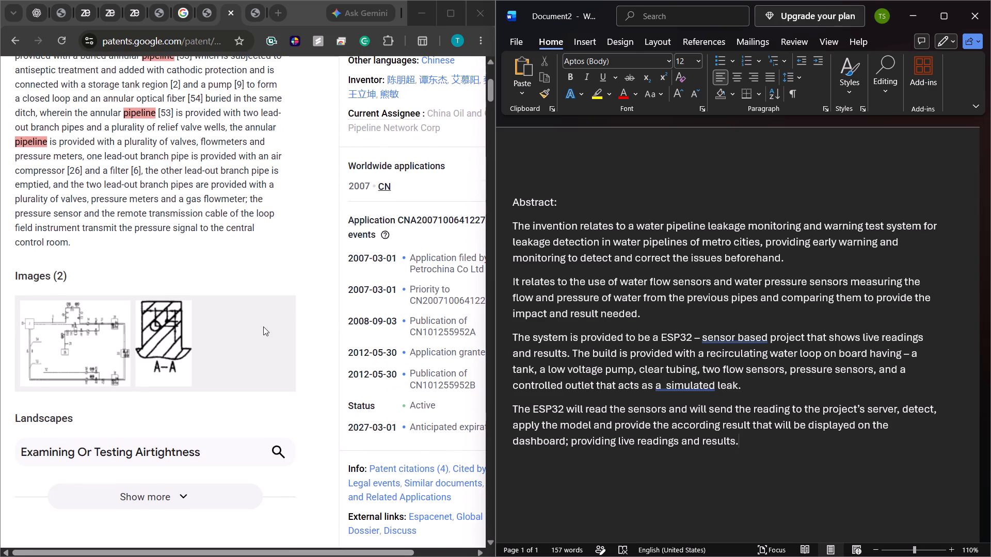
scroll(262, 327, down, 2)
click(191, 385)
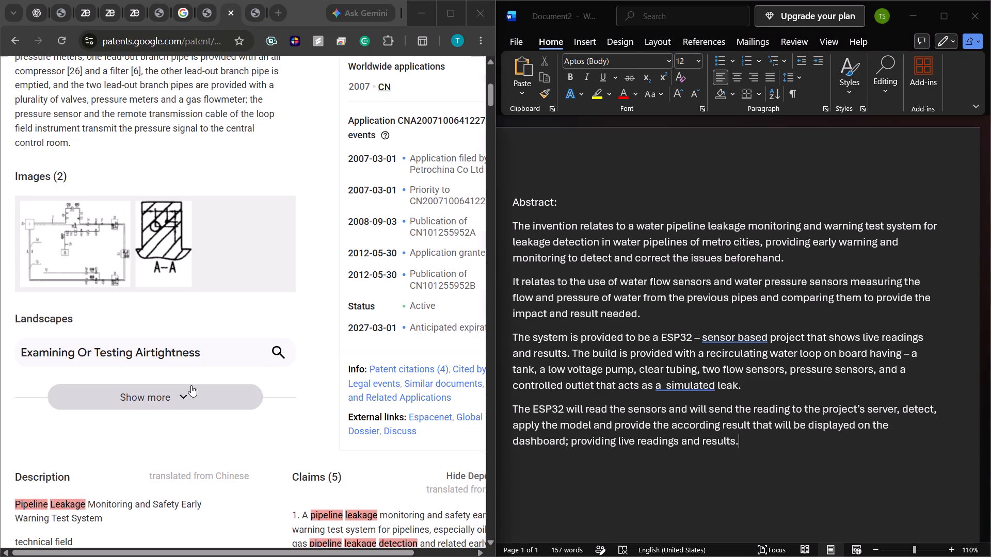
scroll(212, 271, down, 3)
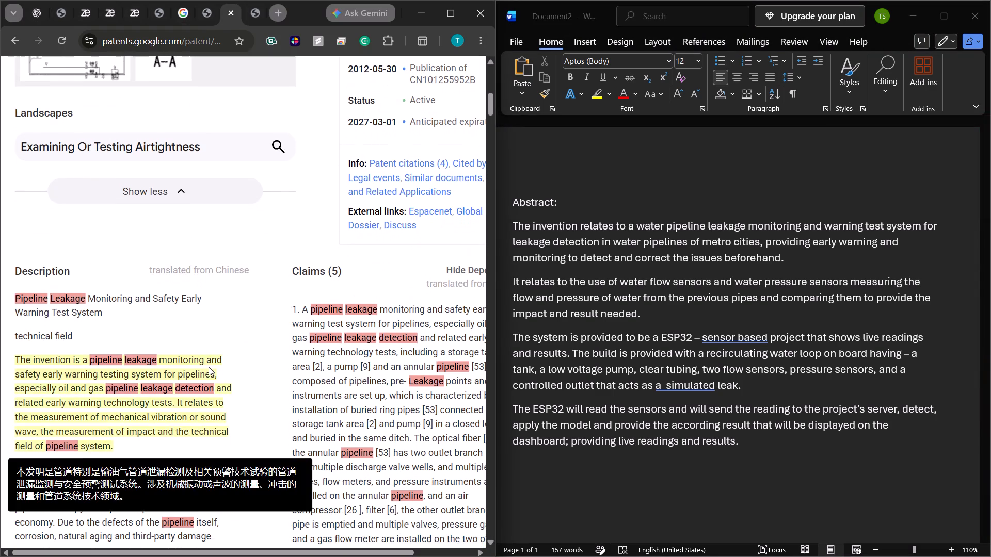
scroll(209, 367, down, 1)
scroll(568, 301, down, 1)
scroll(605, 343, up, 1)
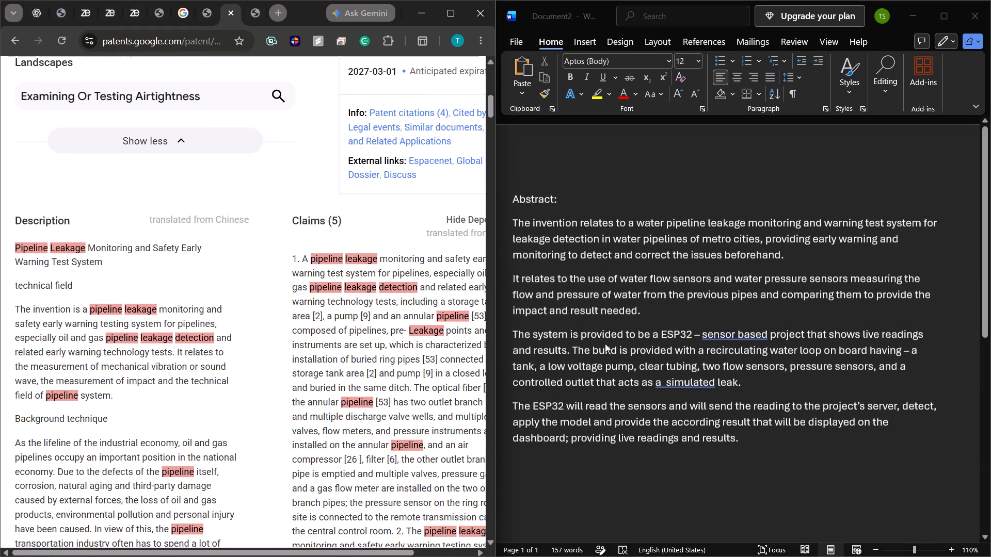
Add a "Description:" heading below the abstract in the Word document, separated by an empty line.
scroll(605, 343, down, 2)
click(752, 210)
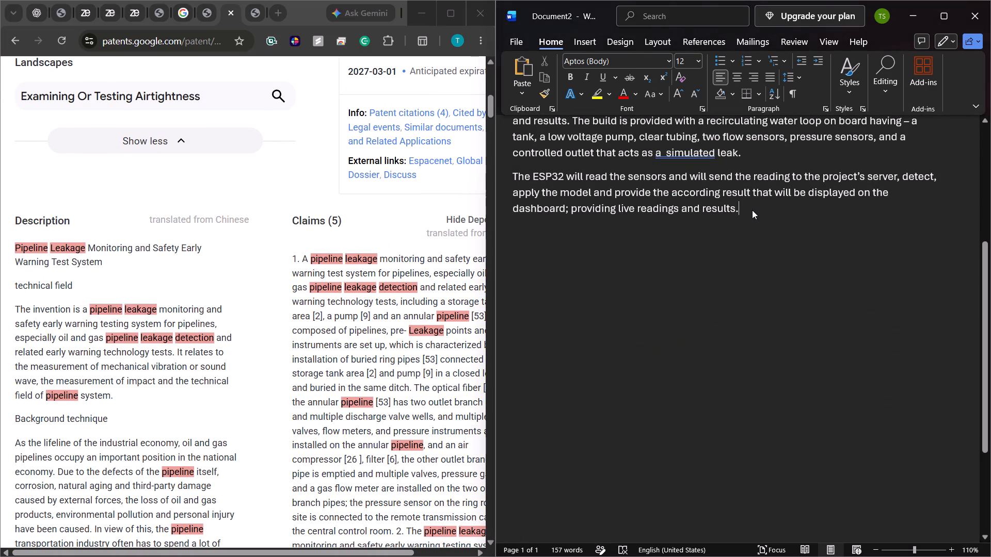
key(Return)
key(Return)
text(Desct)
key(BackSpace)
text(ription:)
key(space)
key(Return)
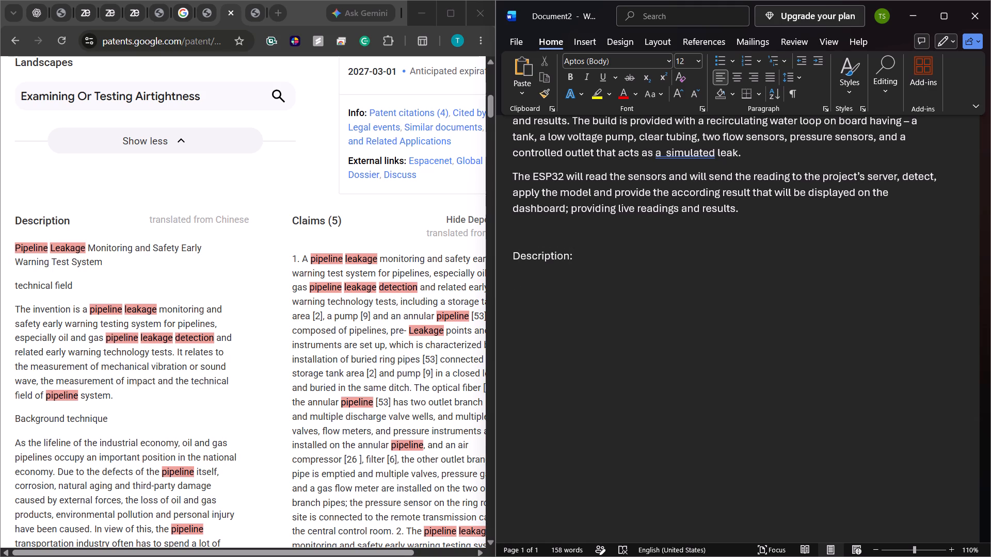
Begin the title line under the Description heading with "WATER LEAKAGE DETECTION" in capitals.
text(WATER)
key(space)
text(LEAKAGE)
key(space)
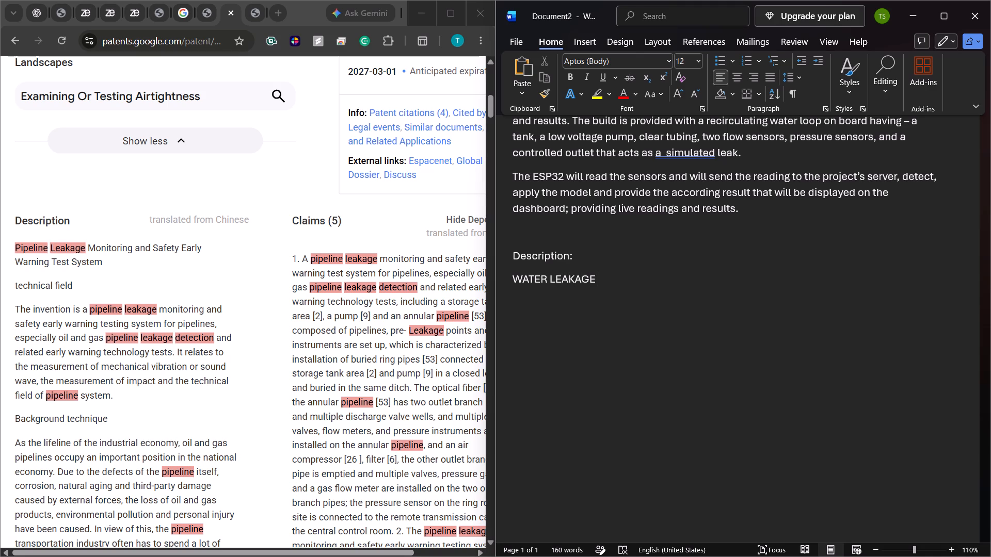
text(DETECTION in)
key(space)
text(ur)
key(BackSpace)
key(BackSpace)
key(BackSpace)
key(BackSpace)
key(BackSpace)
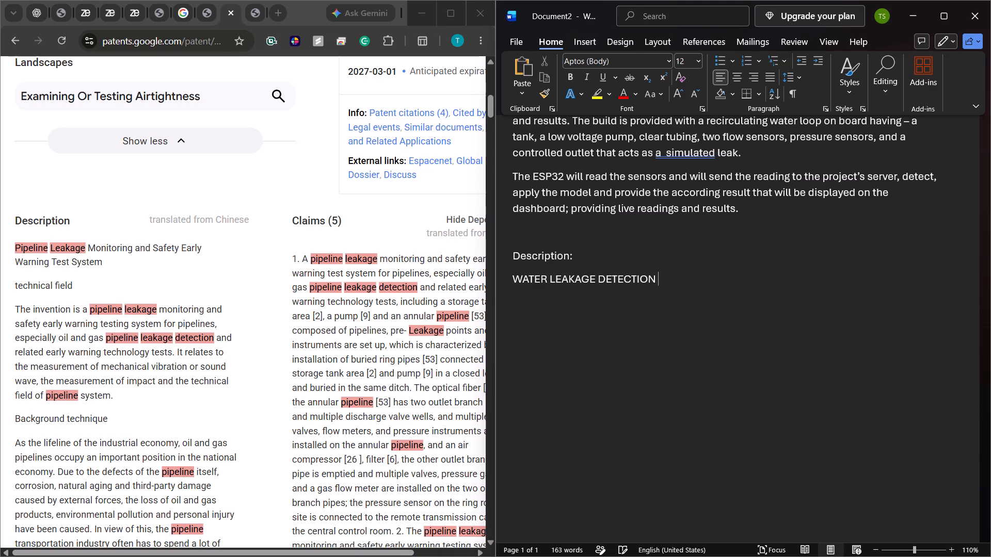
Complete the title line with "AND MONITORING IN URBAN PIPELINES" and start a new line below it.
key(BackSpace)
key(space)
text(AMD)
key(BackSpace)
key(BackSpace)
text(ND MONITORI G+)
key(shift+BackSpace)
key(shift+BackSpace)
key(shift+BackSpace)
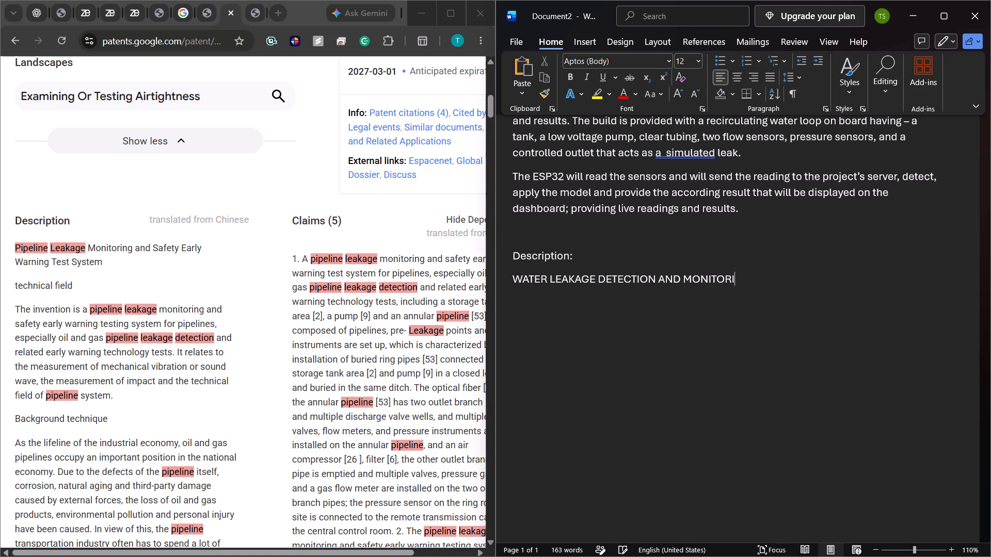
text(NG IN)
key(space)
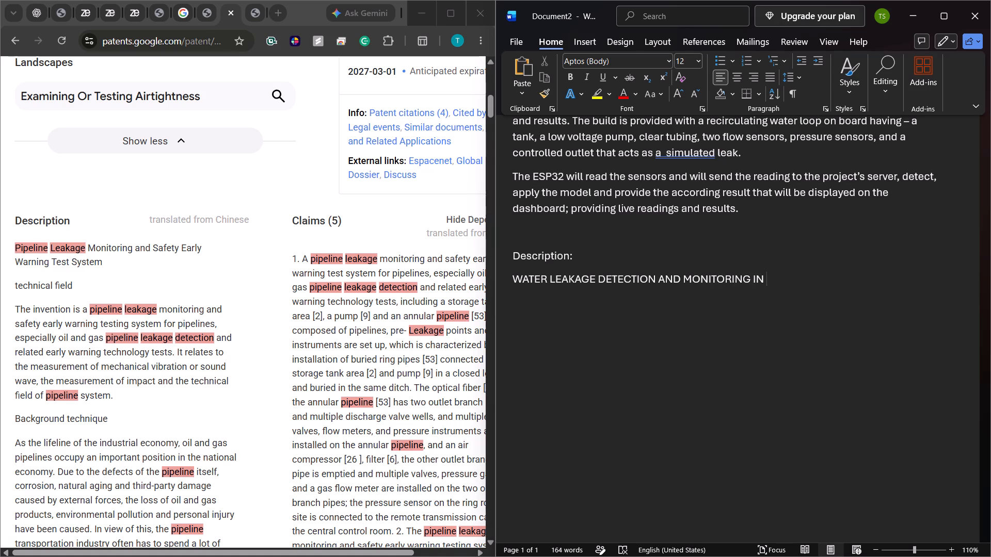
text(URBAN PR)
key(shift+BackSpace)
text(IPELINS)
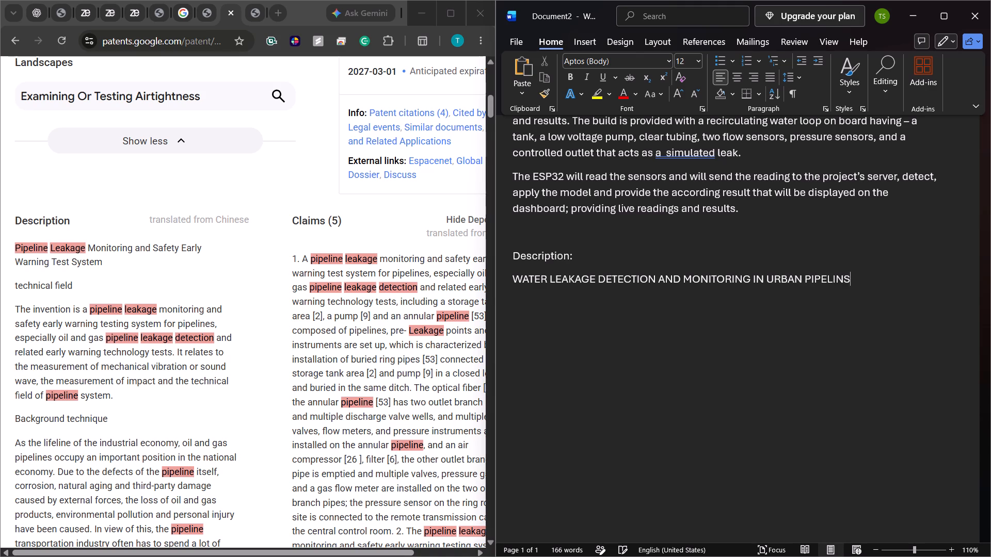
key(shift+BackSpace)
text(ES)
key(Return)
key(Return)
key(BackSpace)
Add a "Technical Field:" subheading below the description title.
text(Techini)
key(BackSpace)
key(c)
key(BackSpace)
key(BackSpace)
key(BackSpace)
text(nical Field:)
key(space)
key(Return)
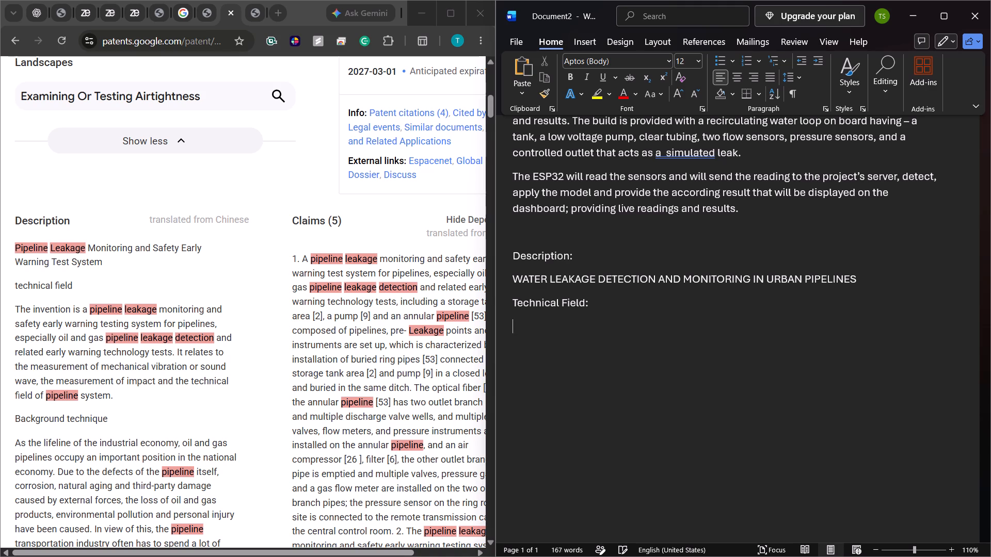
Begin the Technical Field paragraph with "The invention is a water pipeline leakage detection and monitoring system", following the cited patent's technical field wording.
scroll(357, 200, down, 1)
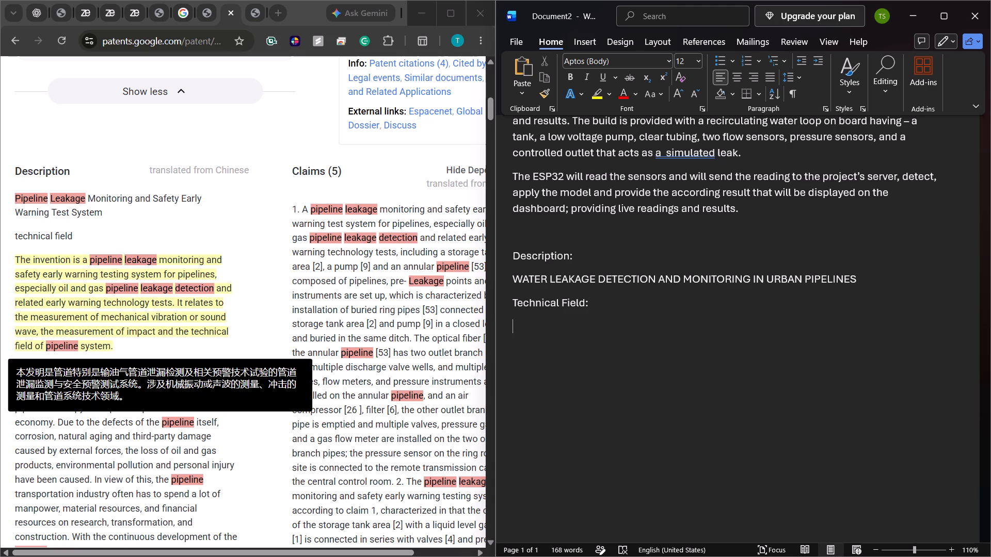
scroll(179, 324, down, 1)
scroll(179, 324, left, 3)
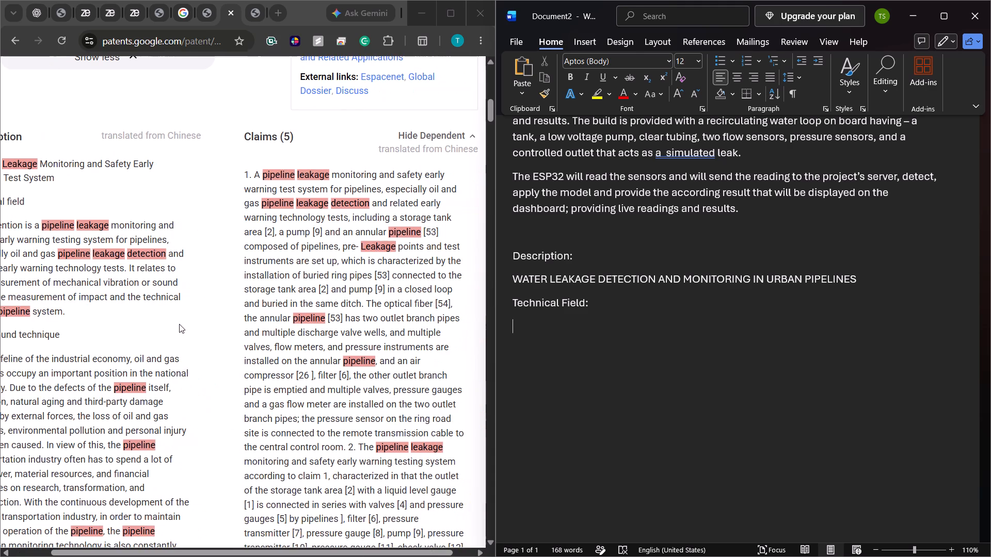
scroll(179, 324, right, 4)
scroll(179, 324, down, 1)
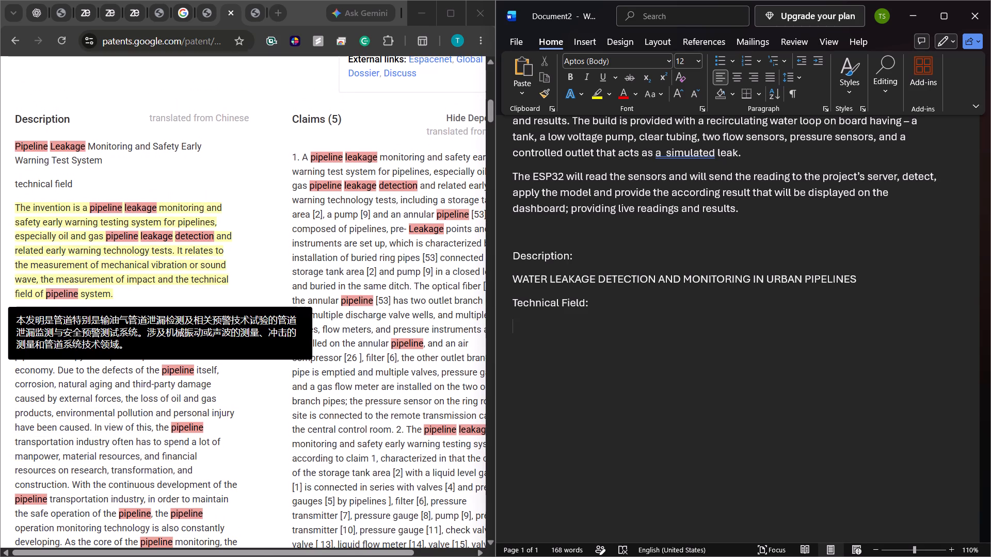
text(The invention is a)
key(space)
text(water pipeline)
key(space)
text(leakage detection and w)
key(BackSpace)
text(mor)
key(BackSpace)
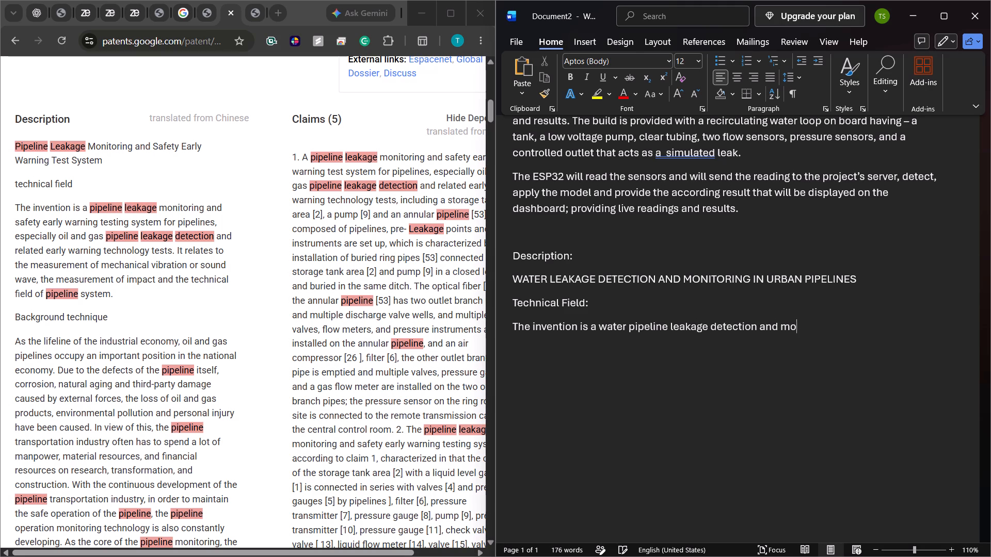
text(nitoring syst)
key(e)
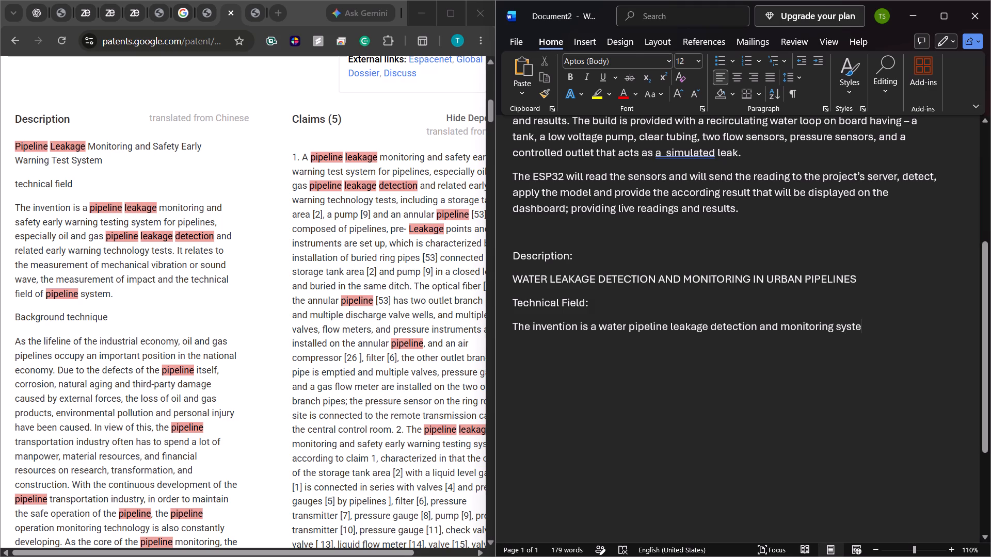
text(m)
key(space)
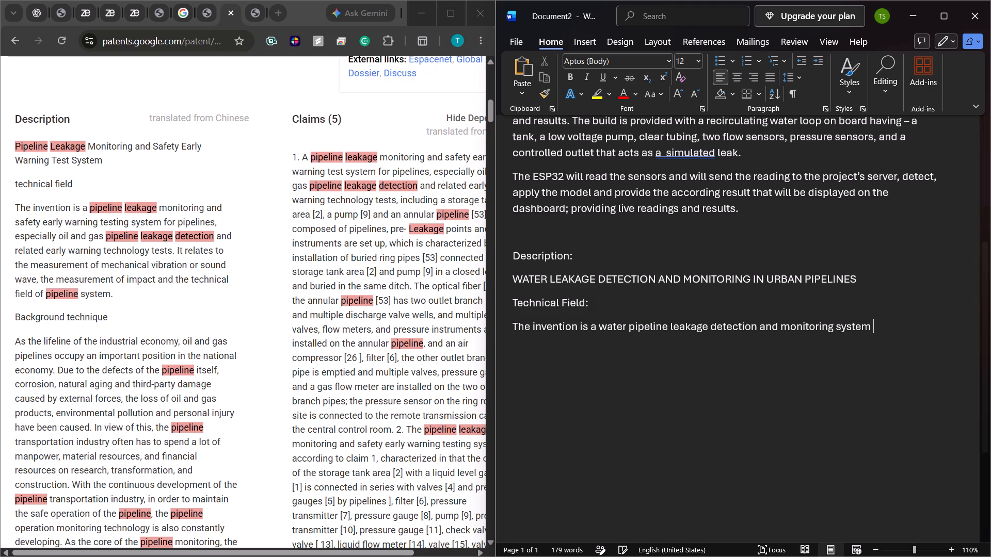
Extend the first Technical Field sentence with "for water pipelines".
text(for water pipelings)
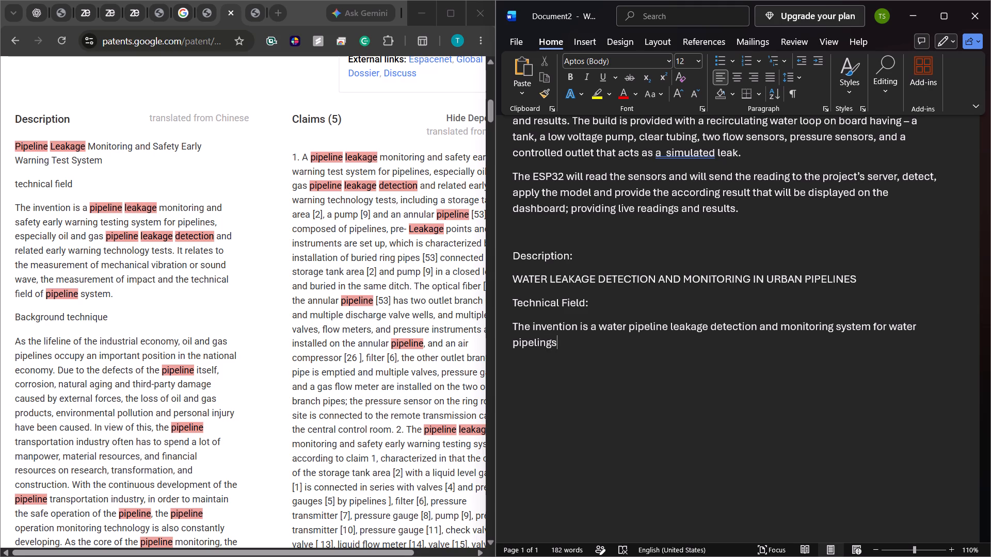
key(BackSpace)
key(BackSpace)
text(es)
key(space)
text(and)
key(space)
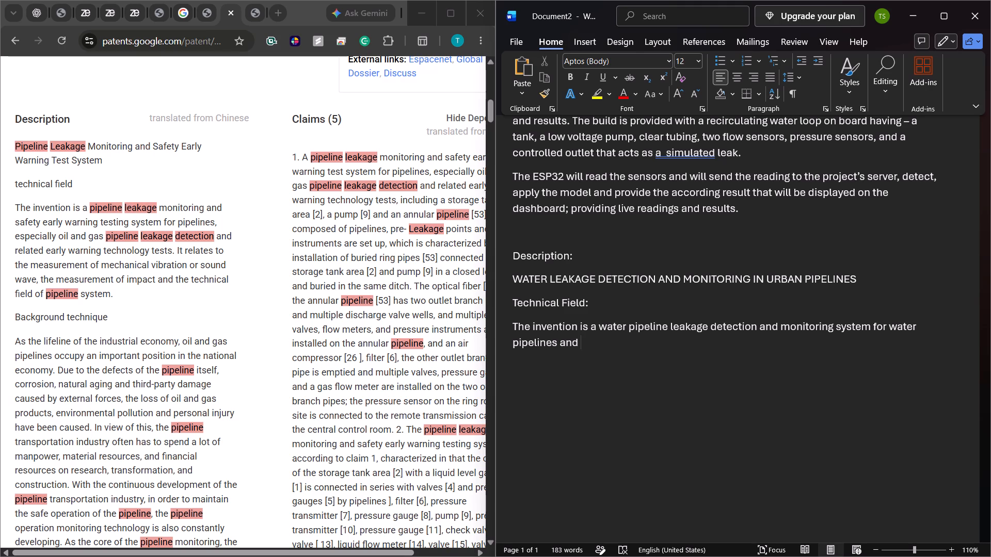
key(BackSpace)
key(BackSpace)
key(BackSpace)
key(BackSpace)
key(BackSpace)
End the first sentence with a period and start the second with "Relates to measurement of water flow and pressure mapping".
text(. T)
key(BackSpace)
text(Related)
key(BackSpace)
text(s to)
key(space)
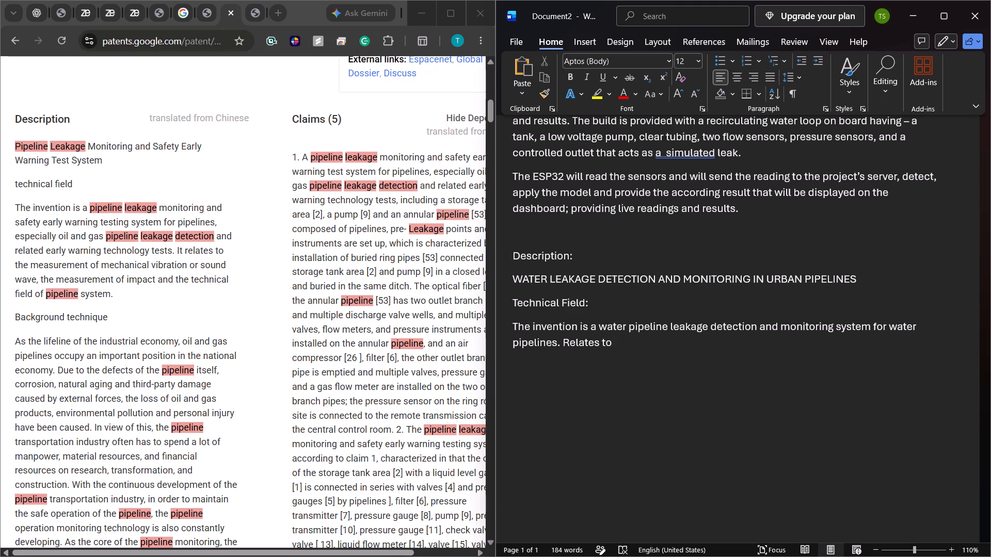
text(measurement of water flow and pres)
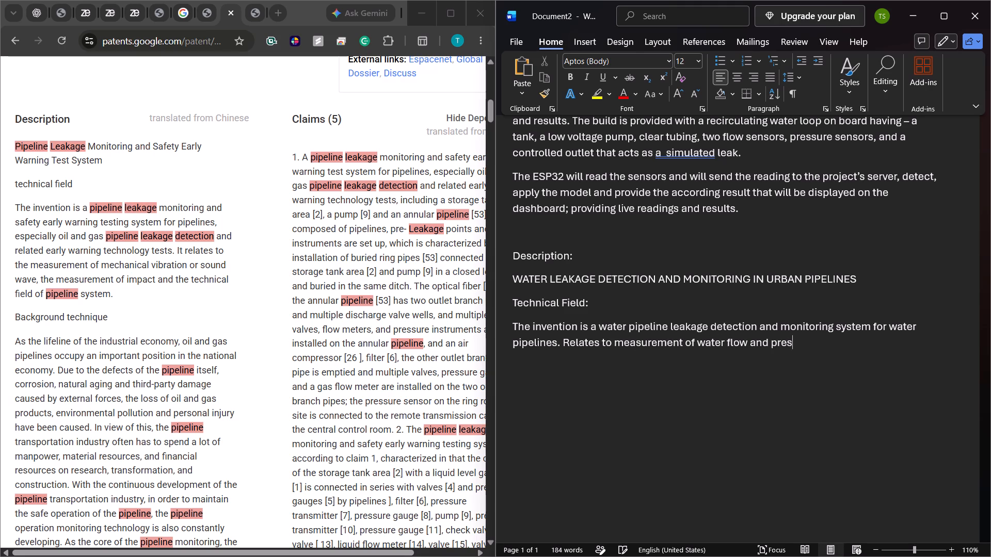
text(sue ma)
key(BackSpace)
key(BackSpace)
key(BackSpace)
key(BackSpace)
text(re mapping)
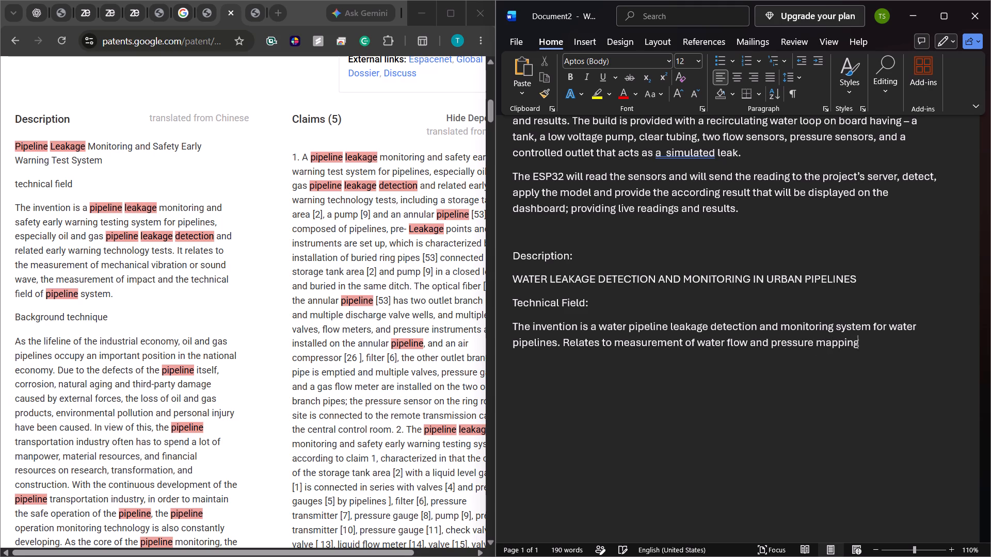
key(space)
Complete the second sentence with "of zonal pipeline systems of urban cities." and start a new line below it.
text(of)
key(space)
text(zonal pipeline systems of urban)
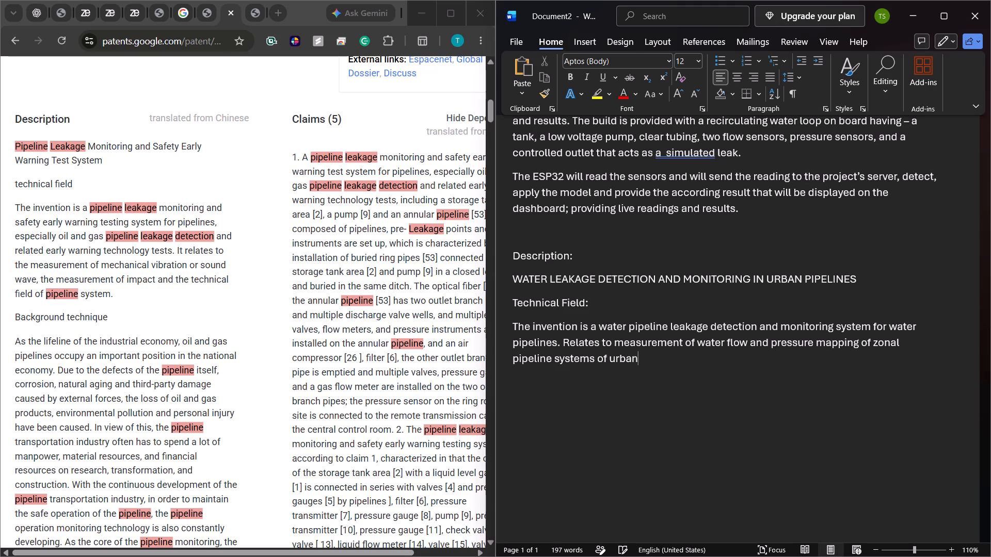
key(space)
text(s)
key(BackSpace)
text(cities.)
key(space)
key(Return)
Continue the Technical Field paragraph after "urban cities." with a third sentence beginning "Measuring the impact of water flow".
click(691, 363)
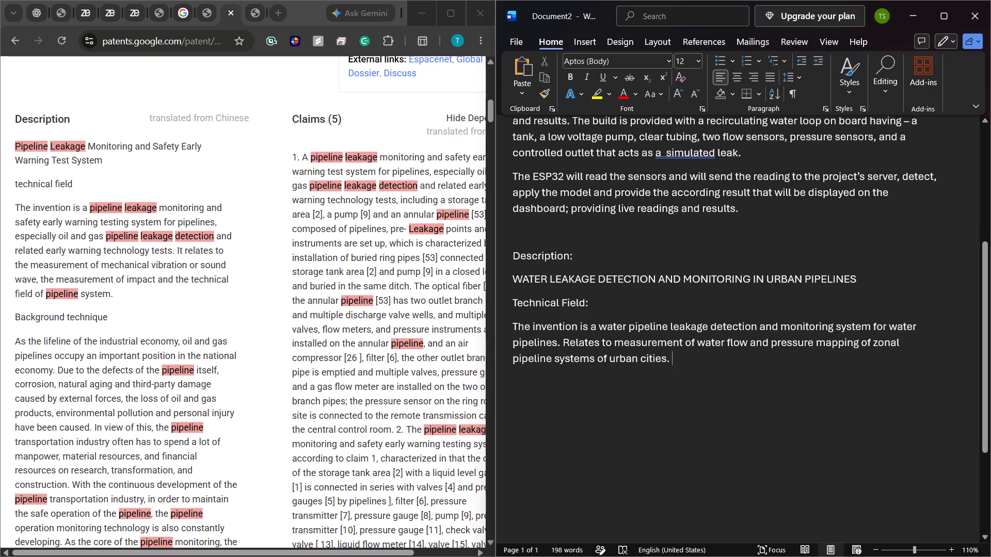
key(Return)
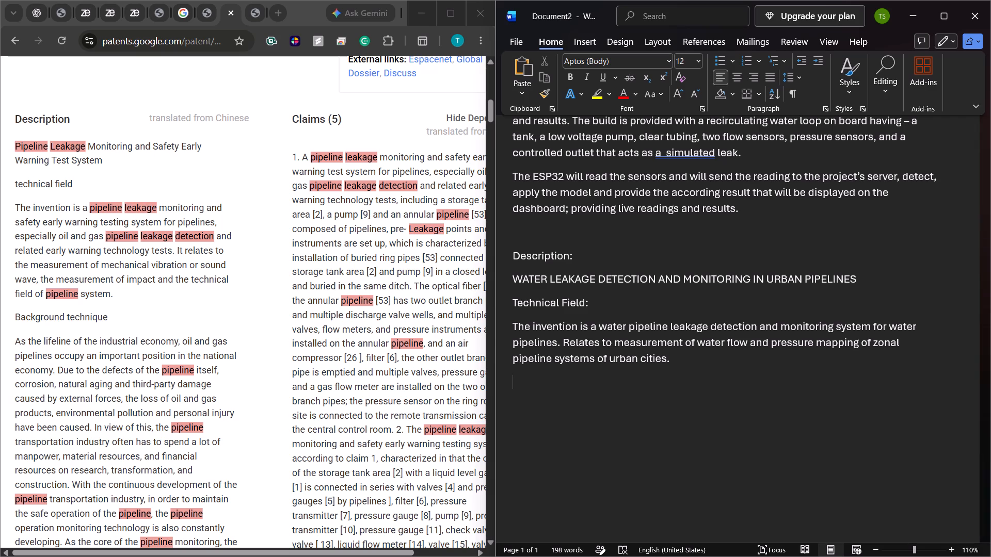
key(BackSpace)
text(Measuring the)
key(space)
text(impact)
key(space)
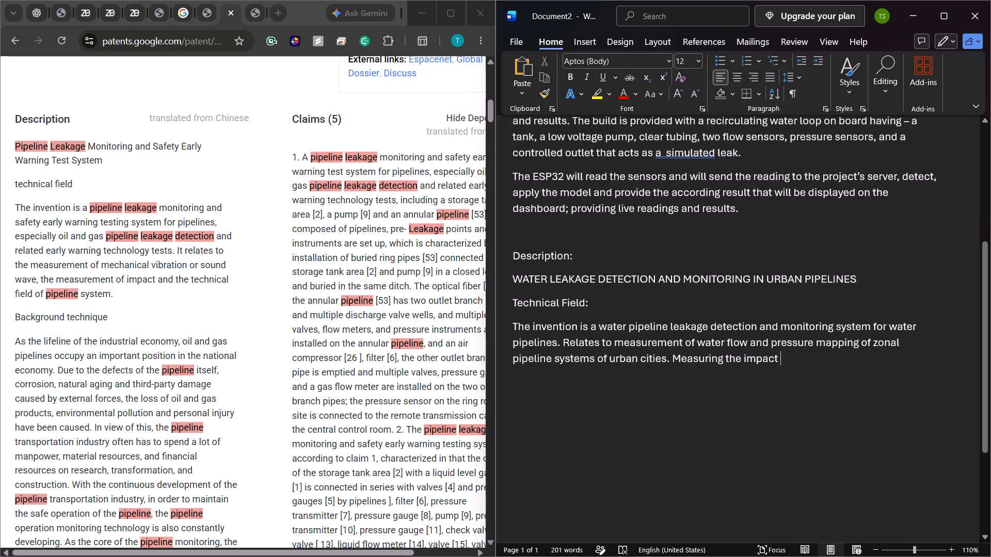
scroll(746, 290, up, 3)
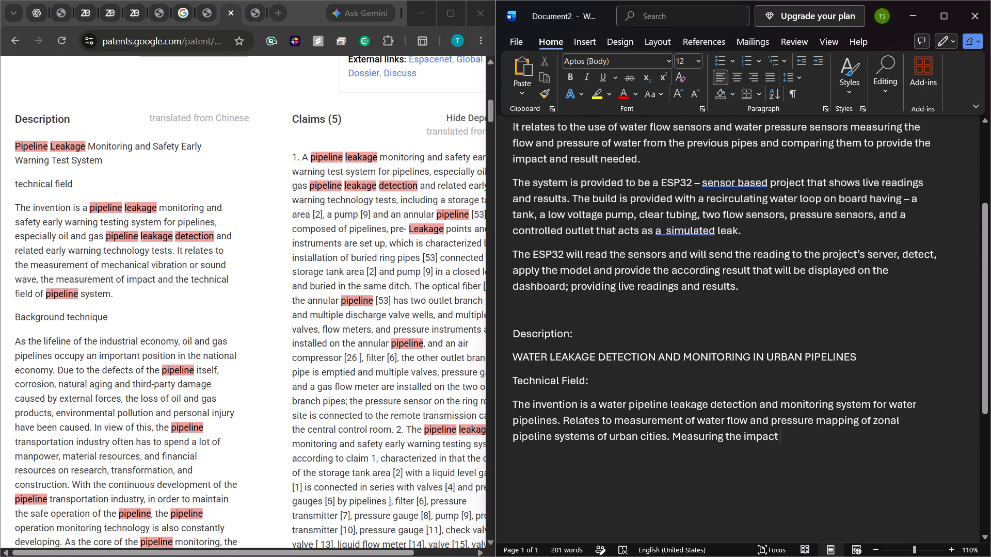
text(of water flow)
key(space)
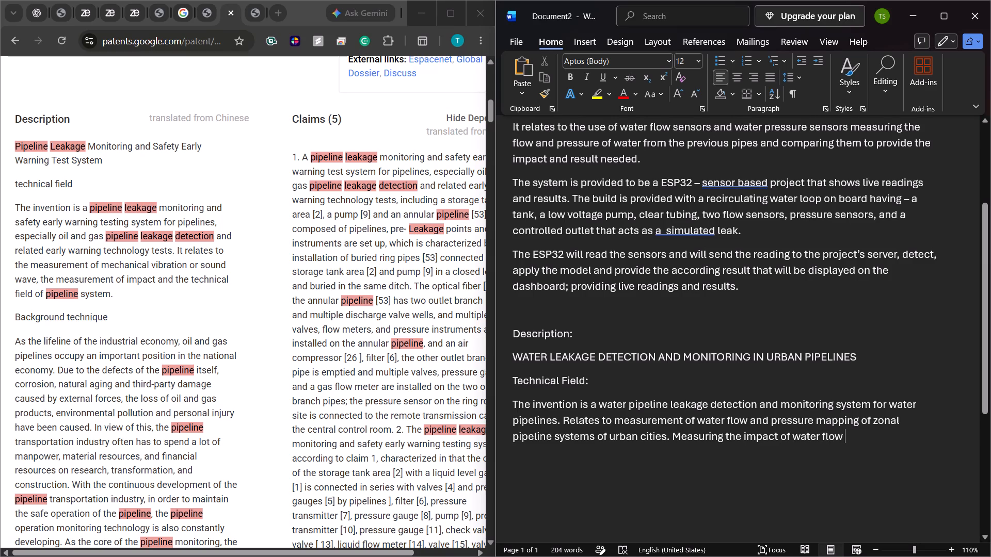
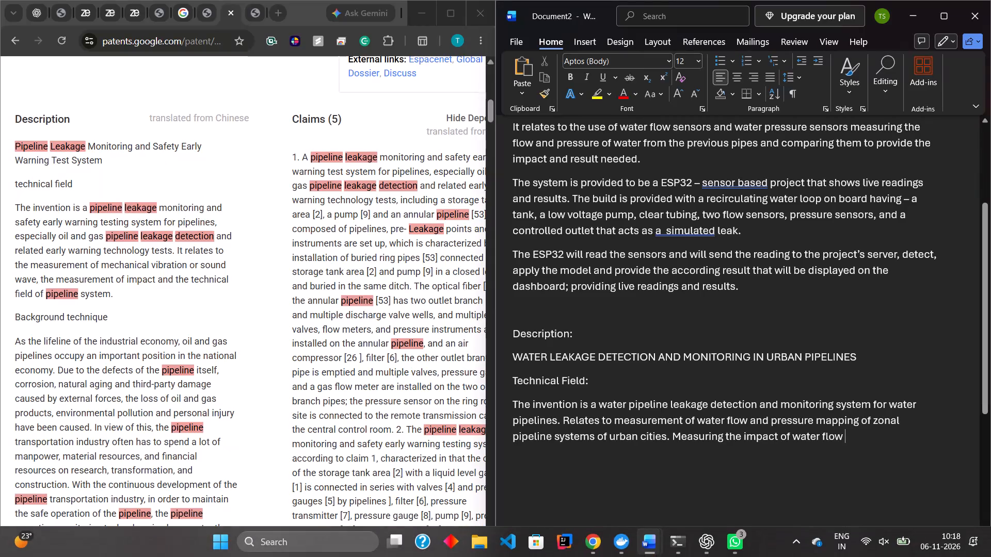
Add a planning note on the line below the Technical Field paragraph reading "Desc- problem then idea,".
click(765, 462)
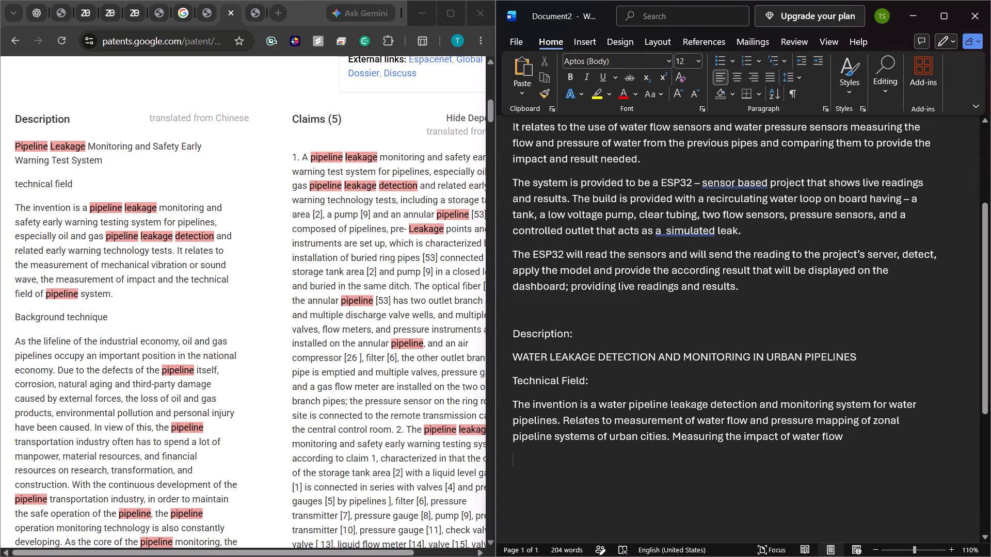
text(desc)
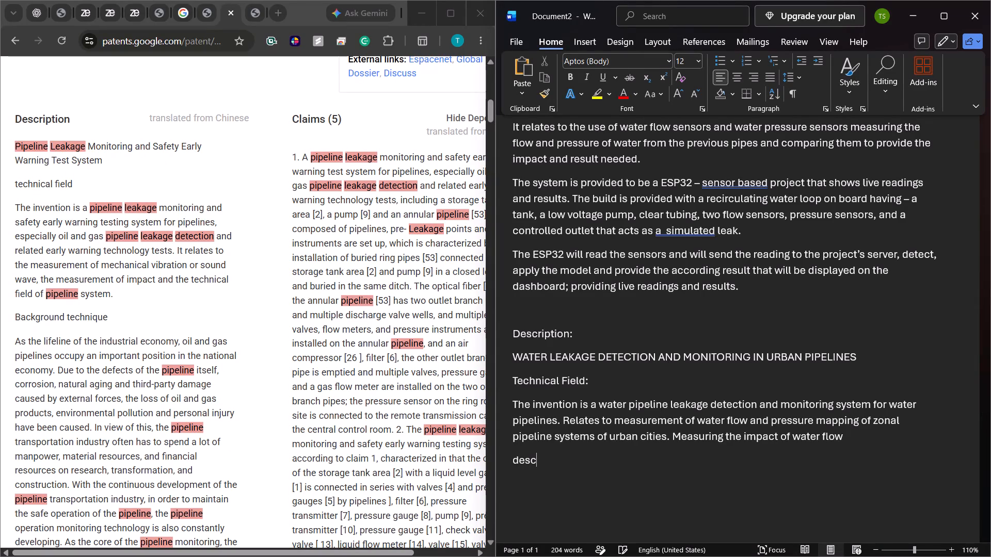
text(-)
key(space)
text(problem)
key(space)
text(then)
key(space)
text(idea,)
key(space)
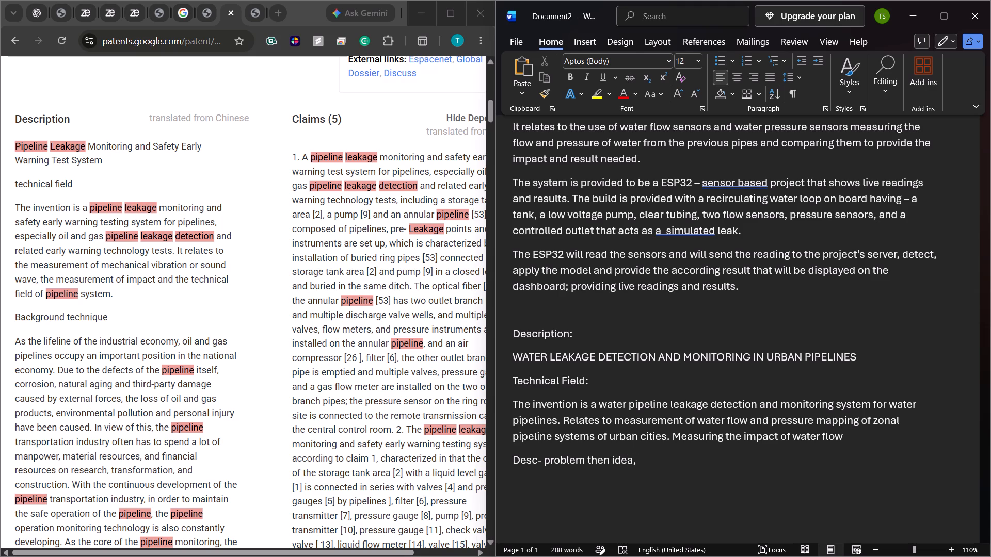
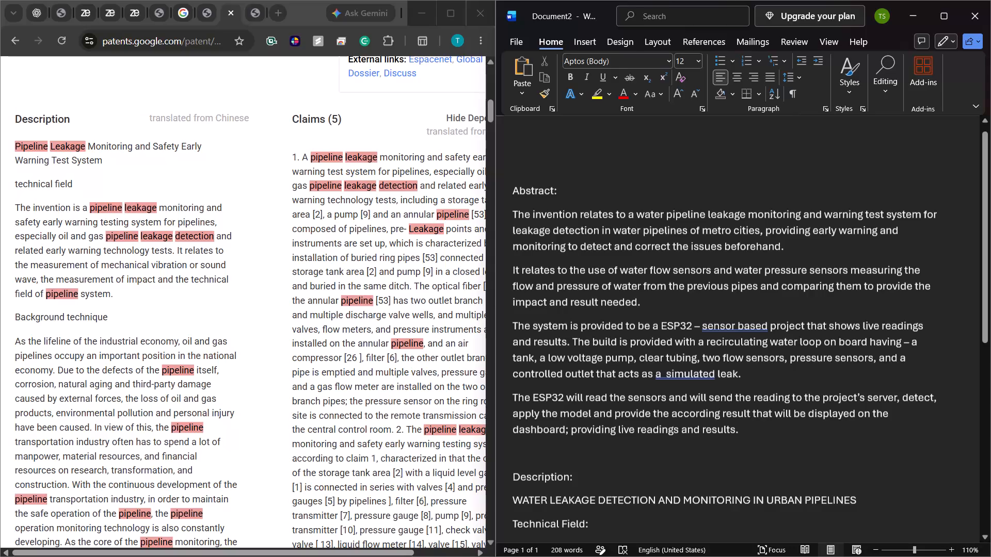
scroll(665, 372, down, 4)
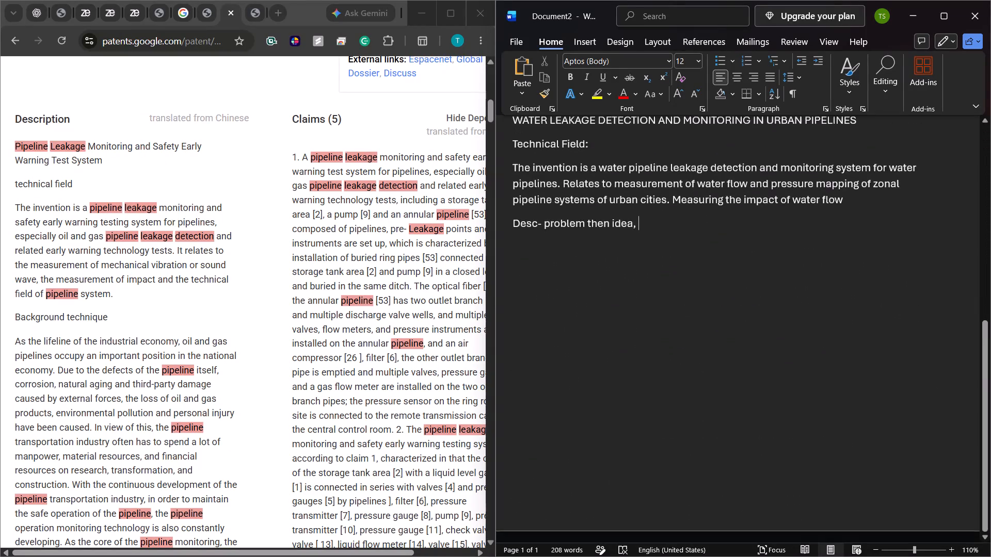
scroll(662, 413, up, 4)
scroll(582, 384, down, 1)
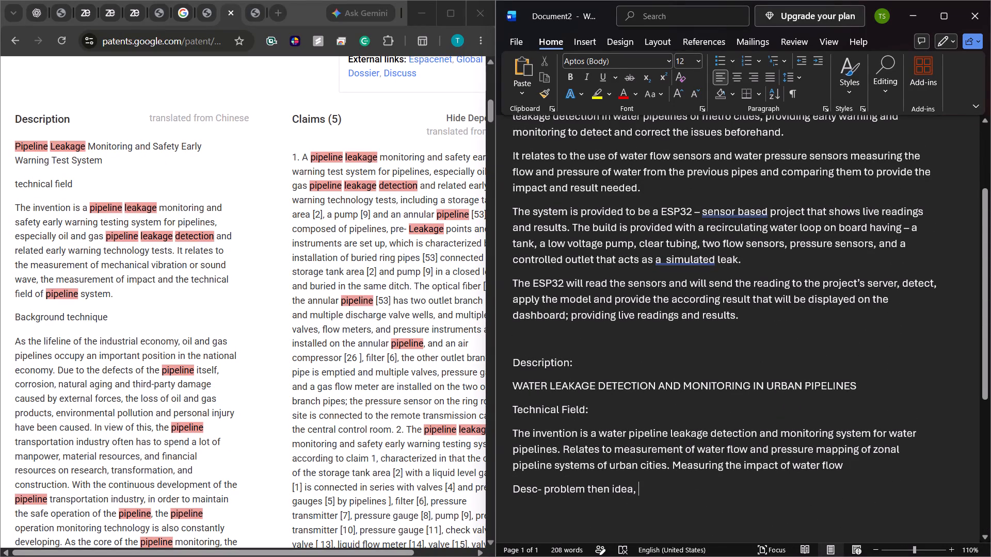